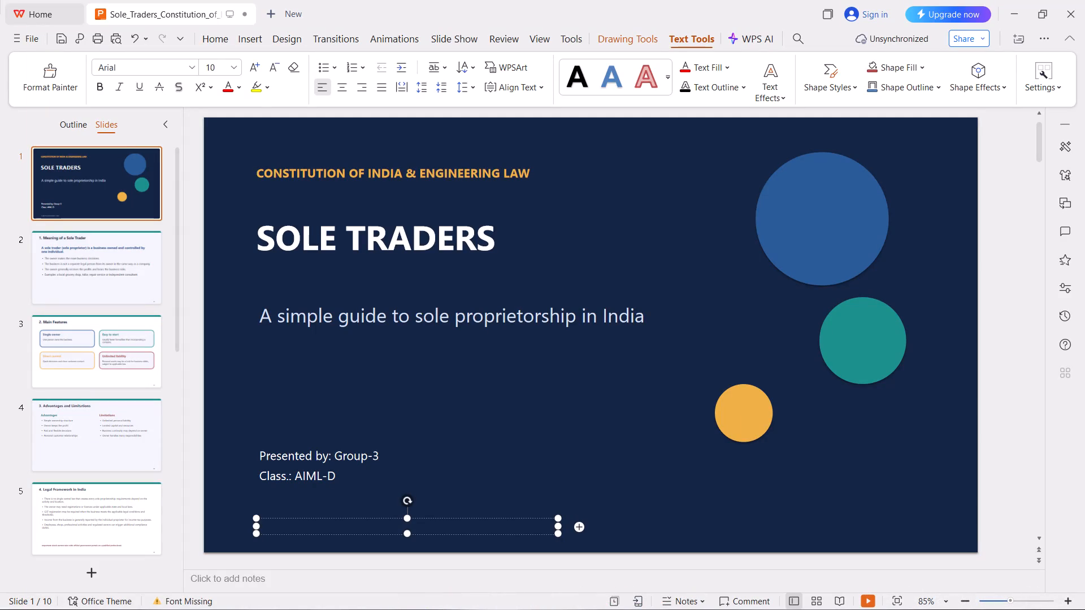
Insert the NIET Greater Noida logo picture from the Screenshots folder in Pictures onto the title slide.
{"action": "left_click", "coordinate": [264, 32]}
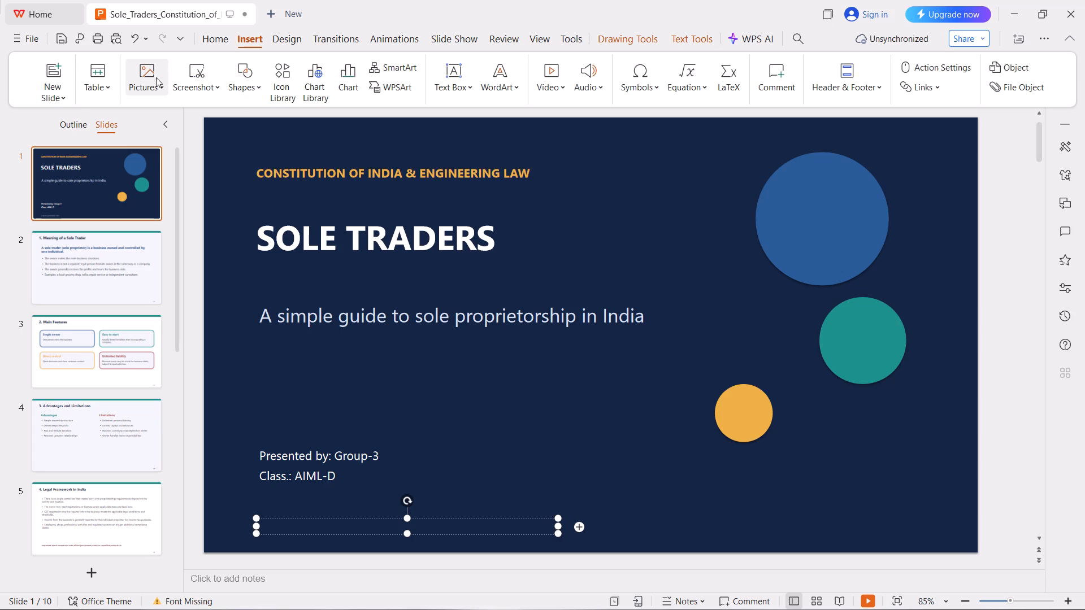
{"action": "left_click", "coordinate": [159, 77]}
{"action": "left_click", "coordinate": [180, 117]}
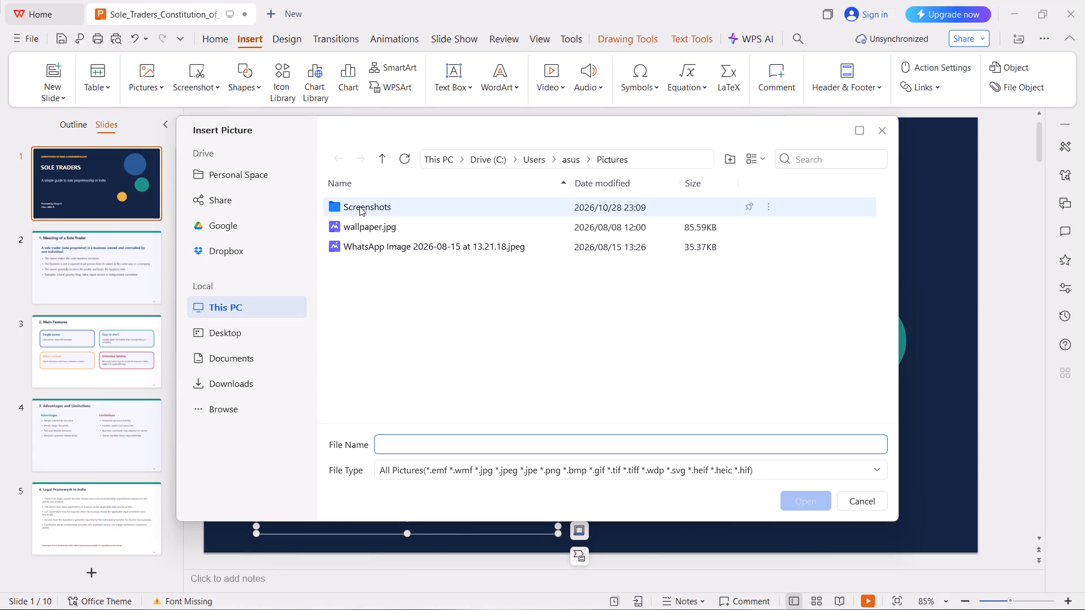
{"action": "left_click", "coordinate": [359, 206]}
{"action": "double_click", "coordinate": [359, 206]}
{"action": "double_click", "coordinate": [364, 206]}
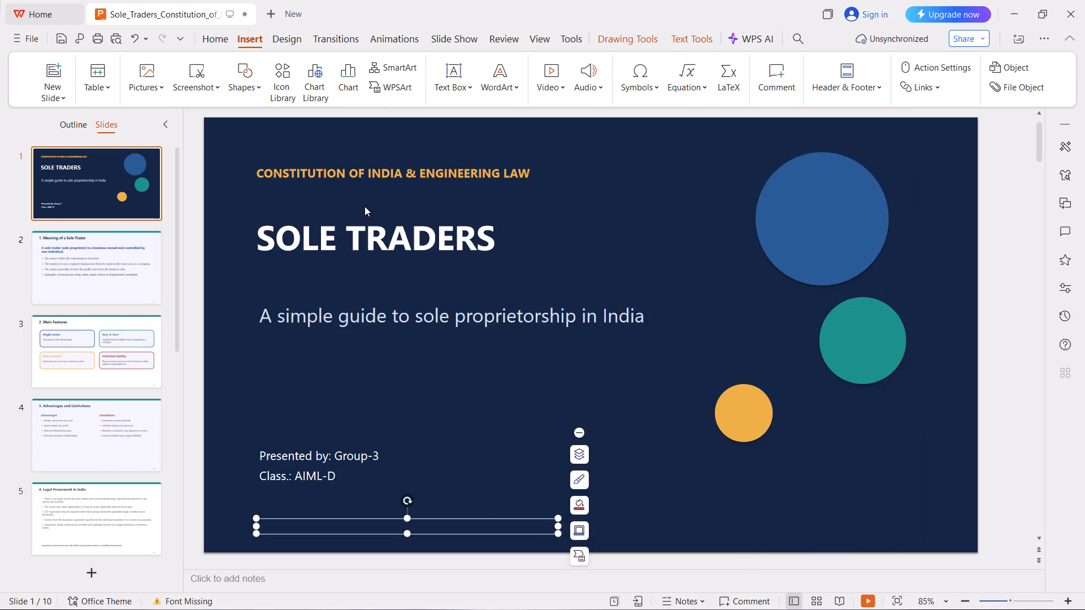
Move the NIET logo to the upper right of the title slide, overlapping the top of the large blue circle.
{"action": "left_click", "coordinate": [581, 341]}
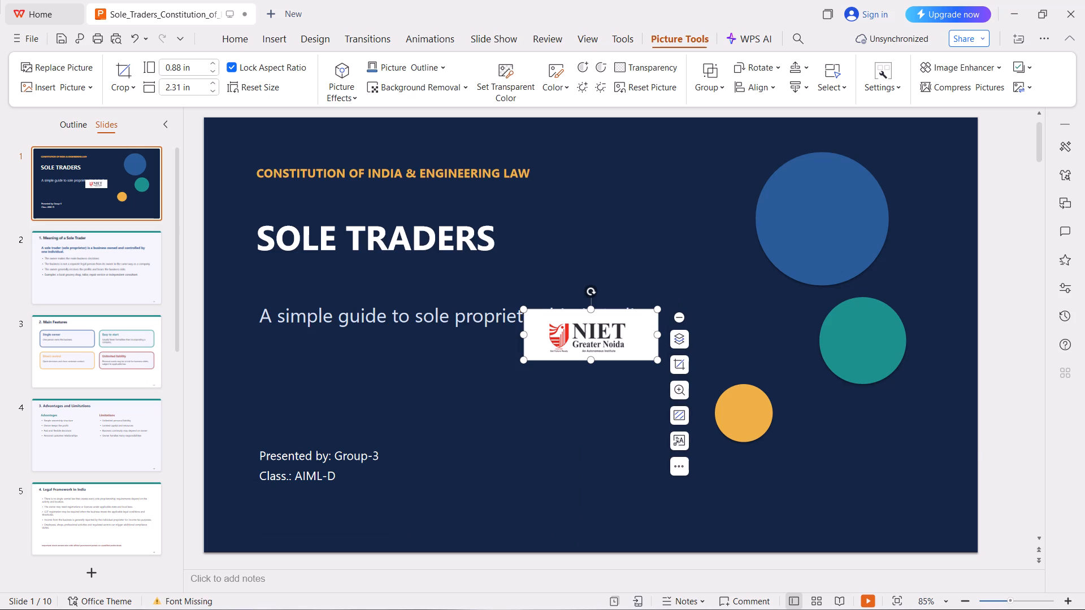
{"action": "left_click_drag", "start_coordinate": [592, 326], "coordinate": [732, 185]}
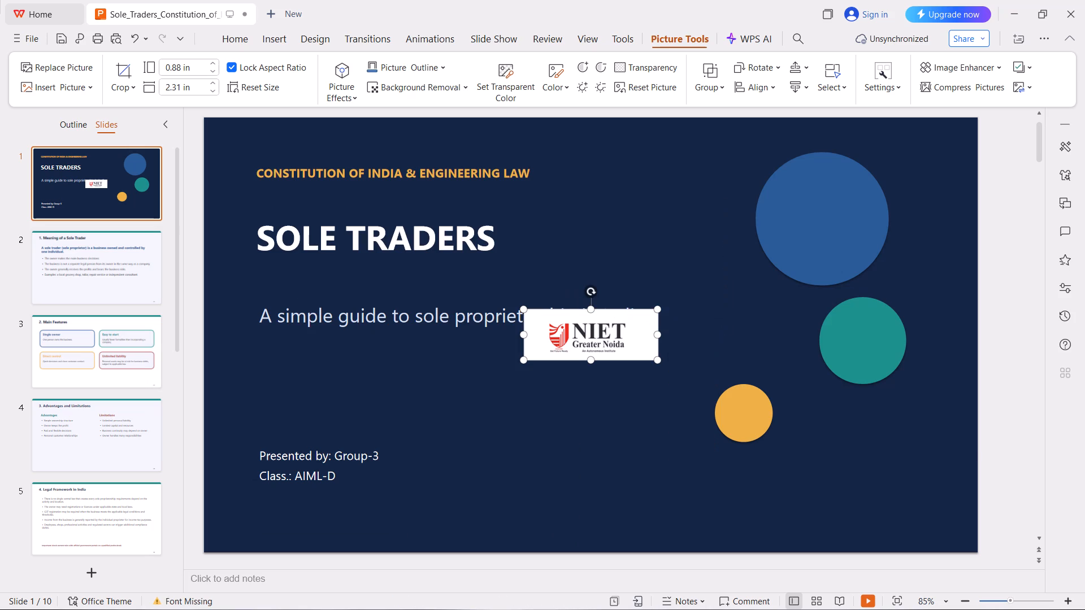
{"action": "left_click_drag", "start_coordinate": [732, 185], "coordinate": [606, 344]}
{"action": "left_click", "coordinate": [606, 344]}
{"action": "left_click_drag", "start_coordinate": [612, 334], "coordinate": [725, 169]}
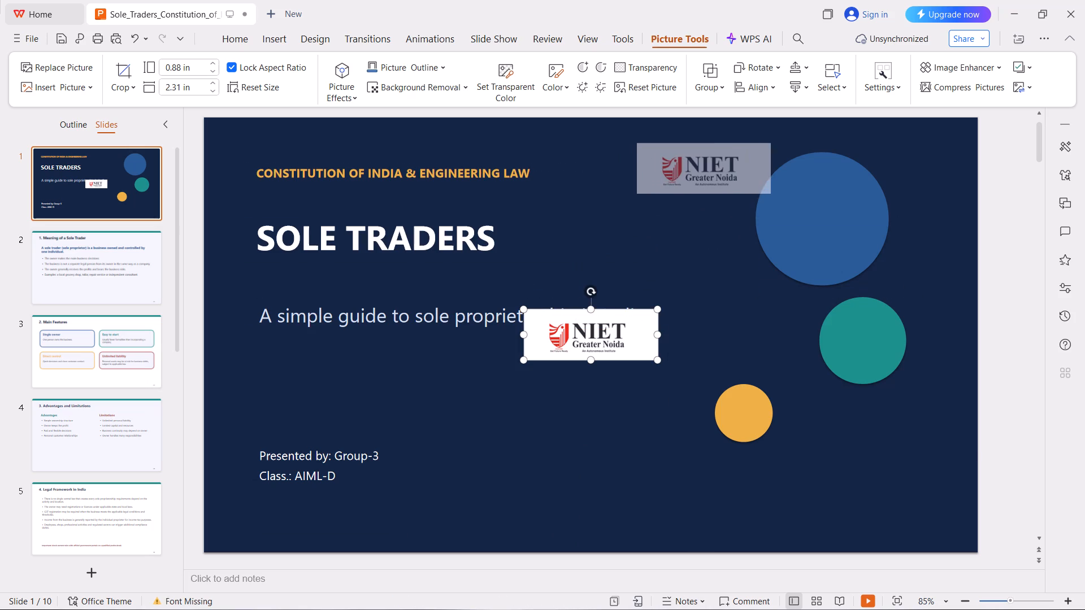
{"action": "left_click_drag", "start_coordinate": [725, 169], "coordinate": [796, 167]}
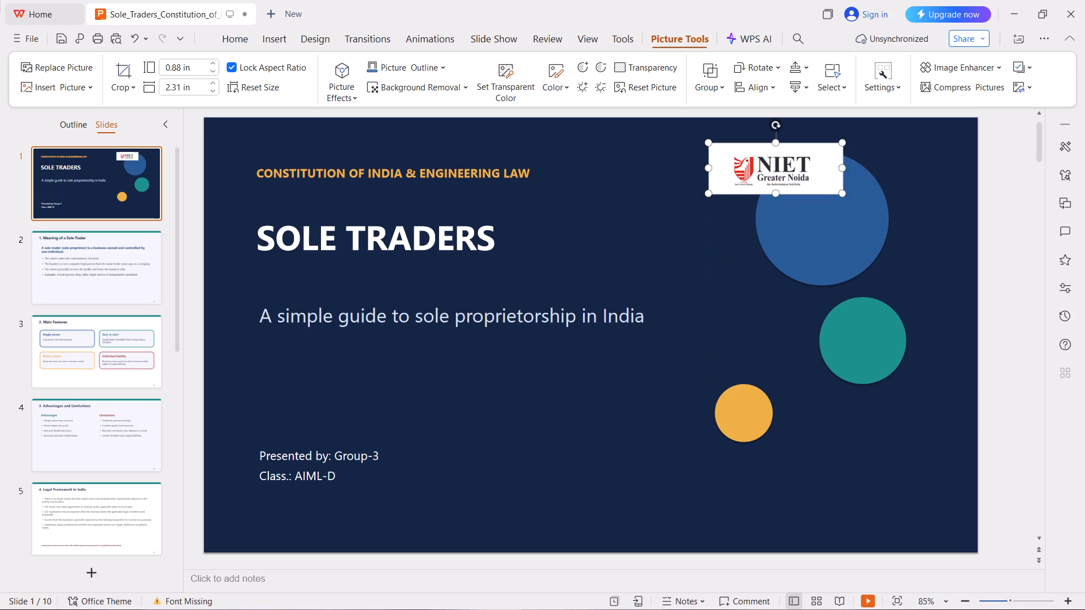
Enlarge the NIET logo on the title slide to about 3.43 in wide and 1.85 in high.
{"action": "left_click_drag", "start_coordinate": [706, 169], "coordinate": [643, 154]}
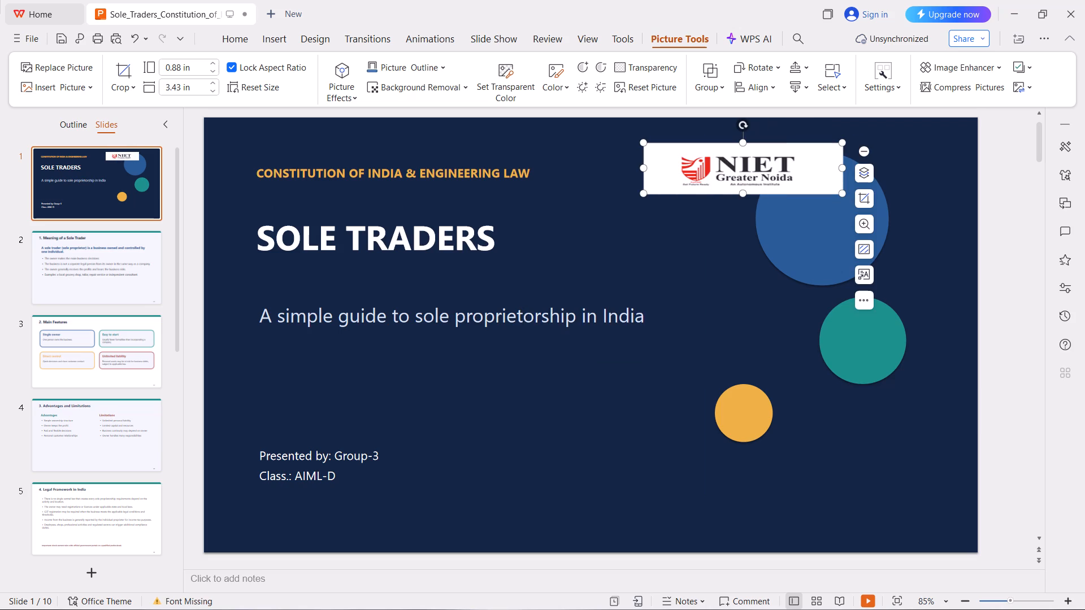
{"action": "left_click_drag", "start_coordinate": [742, 191], "coordinate": [754, 255]}
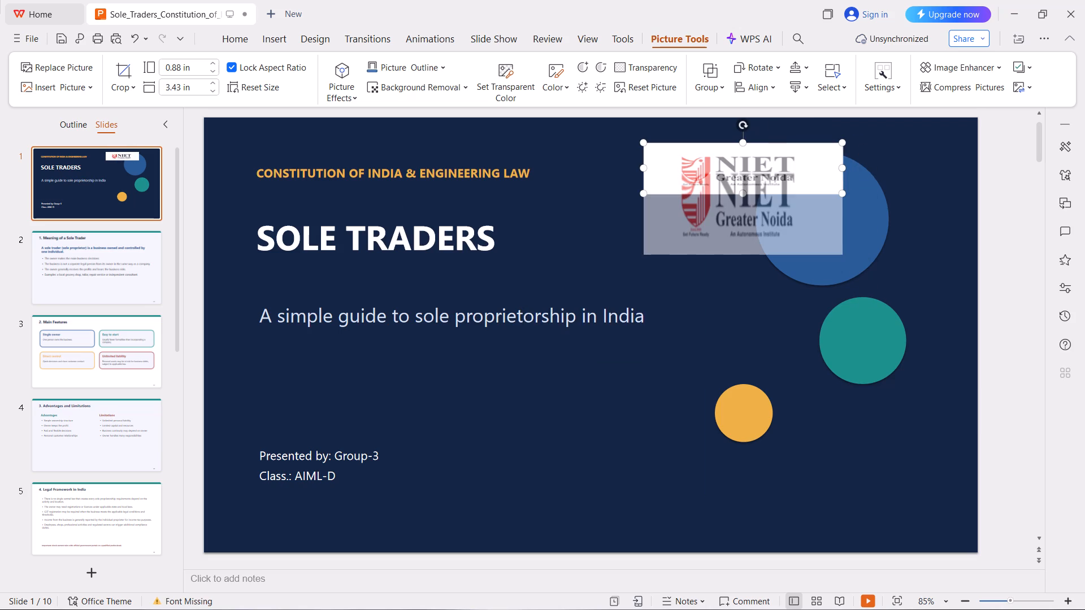
{"action": "left_click_drag", "start_coordinate": [754, 255], "coordinate": [758, 248]}
Move the enlarged NIET logo to the title slide's top-right corner, covering the upper part of the large blue circle.
{"action": "left_click_drag", "start_coordinate": [767, 205], "coordinate": [862, 175]}
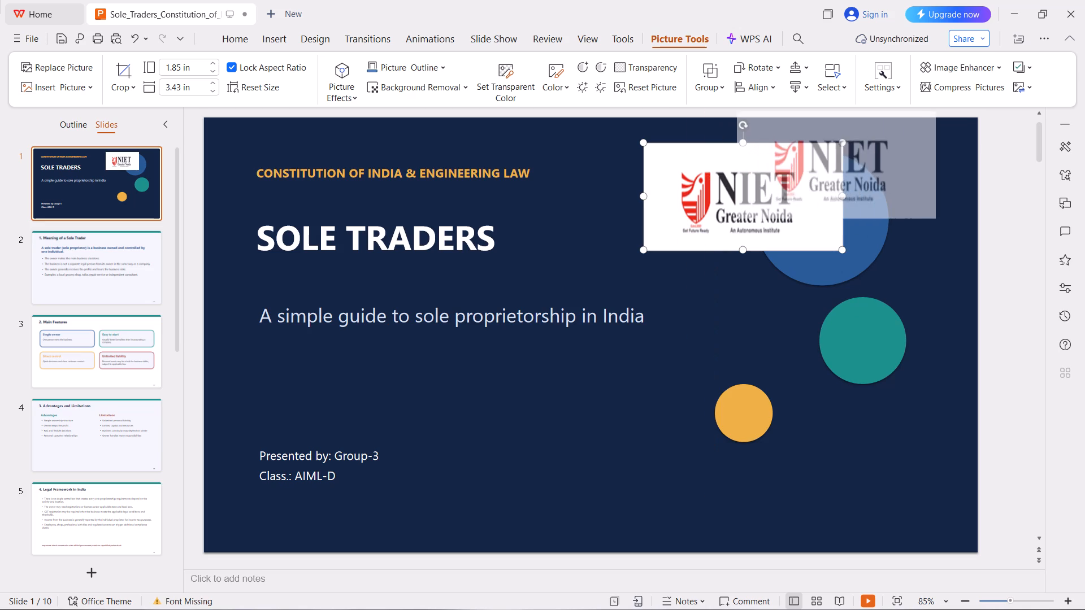
{"action": "left_click_drag", "start_coordinate": [862, 175], "coordinate": [871, 185]}
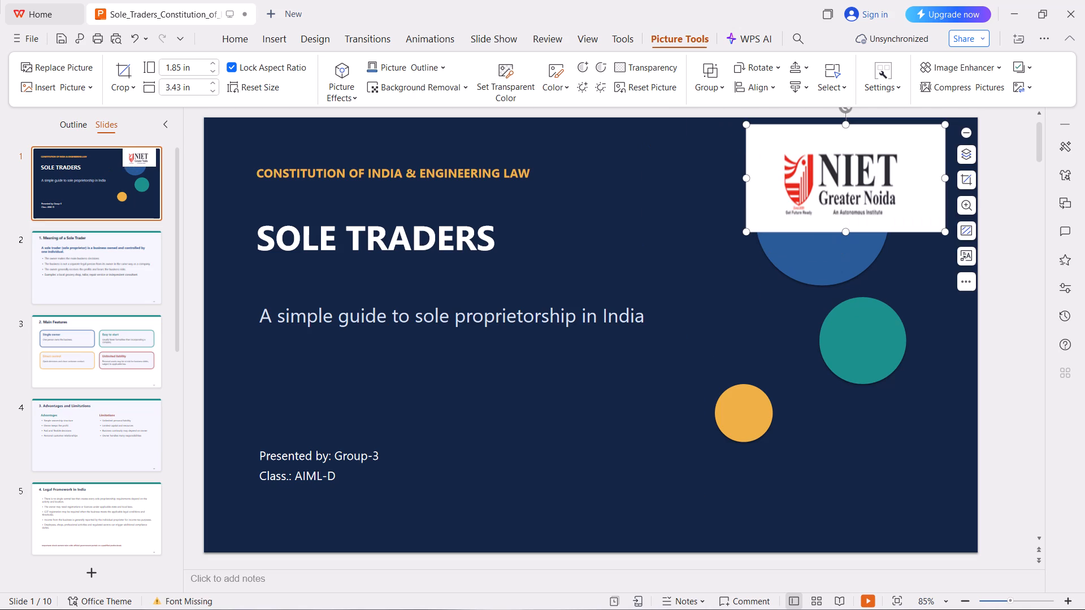
{"action": "left_click", "coordinate": [851, 176]}
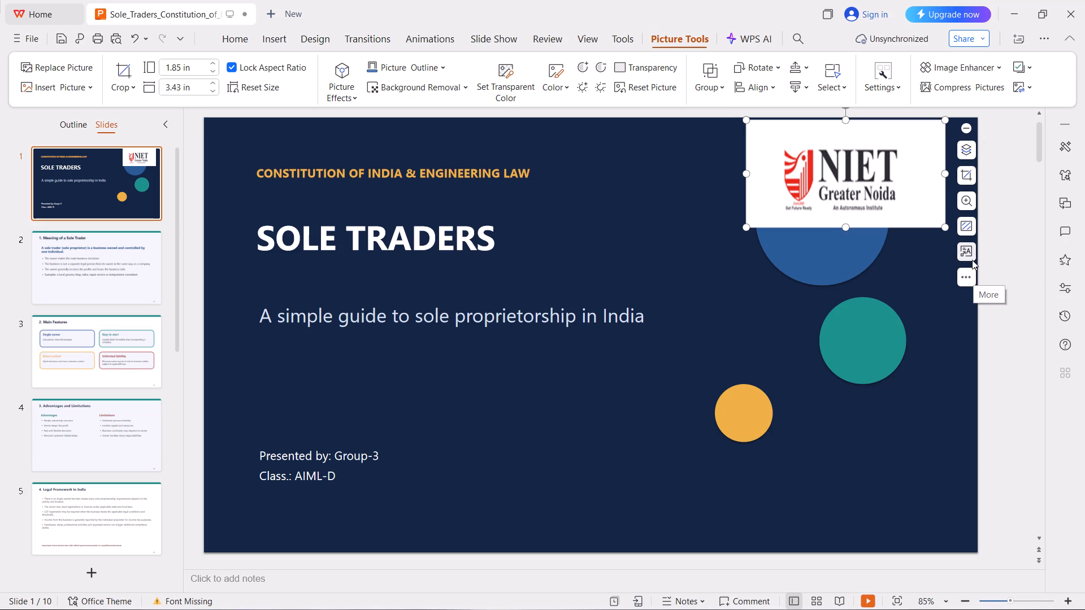
Open Extract Text for the NIET logo and preview its conversion to plain text.
{"action": "left_click", "coordinate": [970, 258]}
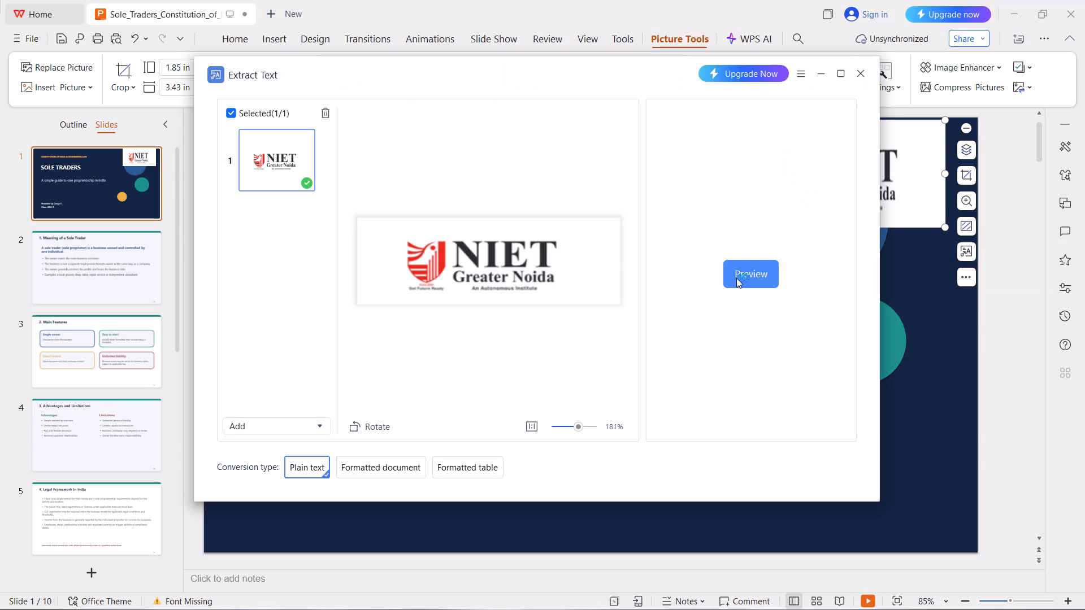
{"action": "left_click", "coordinate": [758, 265]}
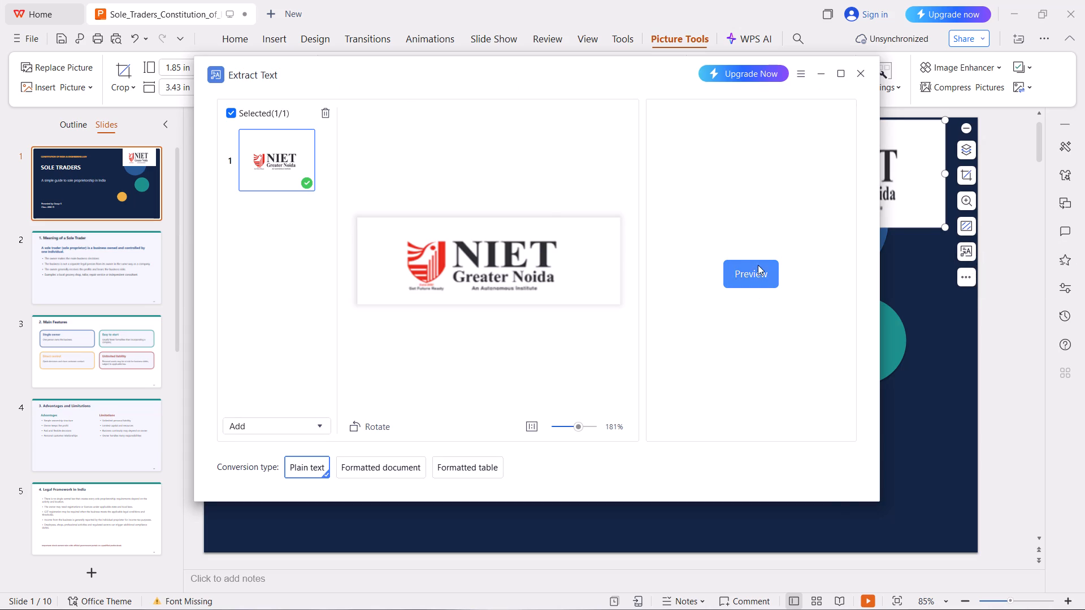
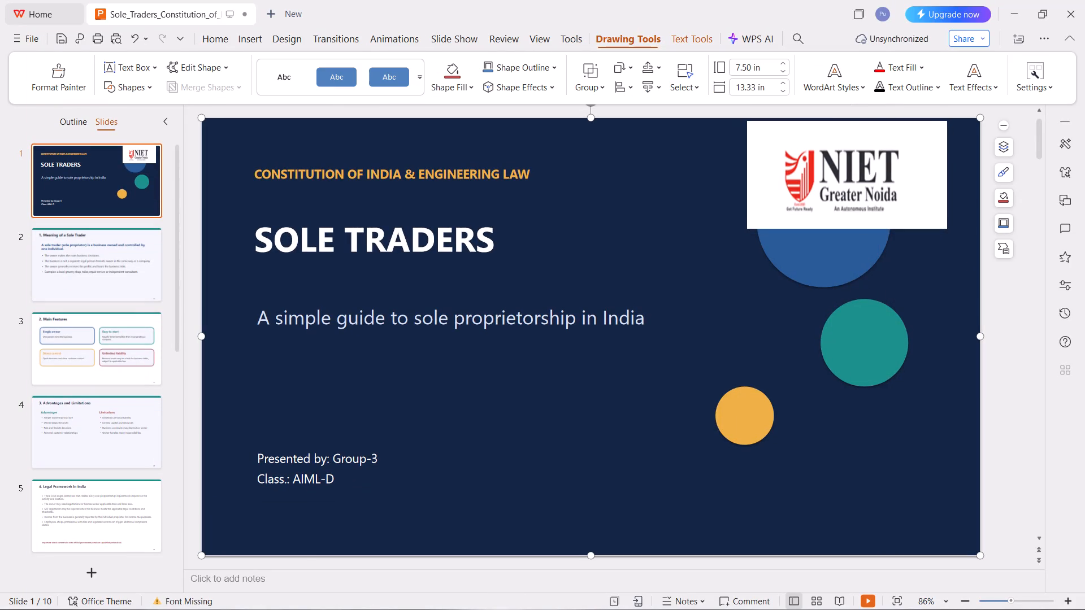
Move the NIET logo left along the title slide's top edge, clear of the large blue circle and beside the orange heading.
{"action": "left_click", "coordinate": [823, 206]}
{"action": "left_click_drag", "start_coordinate": [823, 206], "coordinate": [708, 211]}
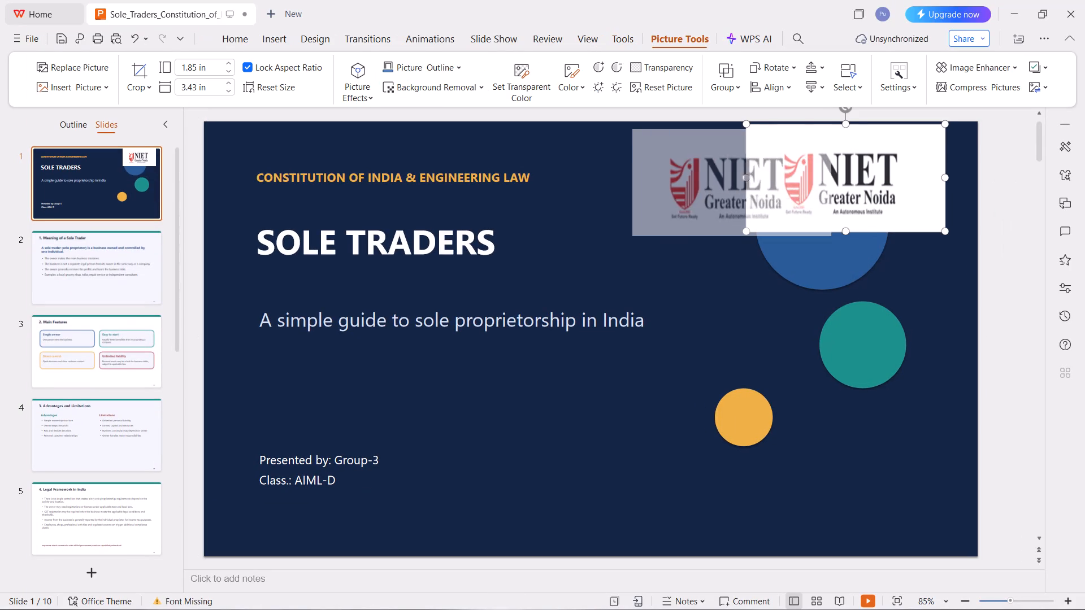
{"action": "left_click_drag", "start_coordinate": [708, 211], "coordinate": [624, 205]}
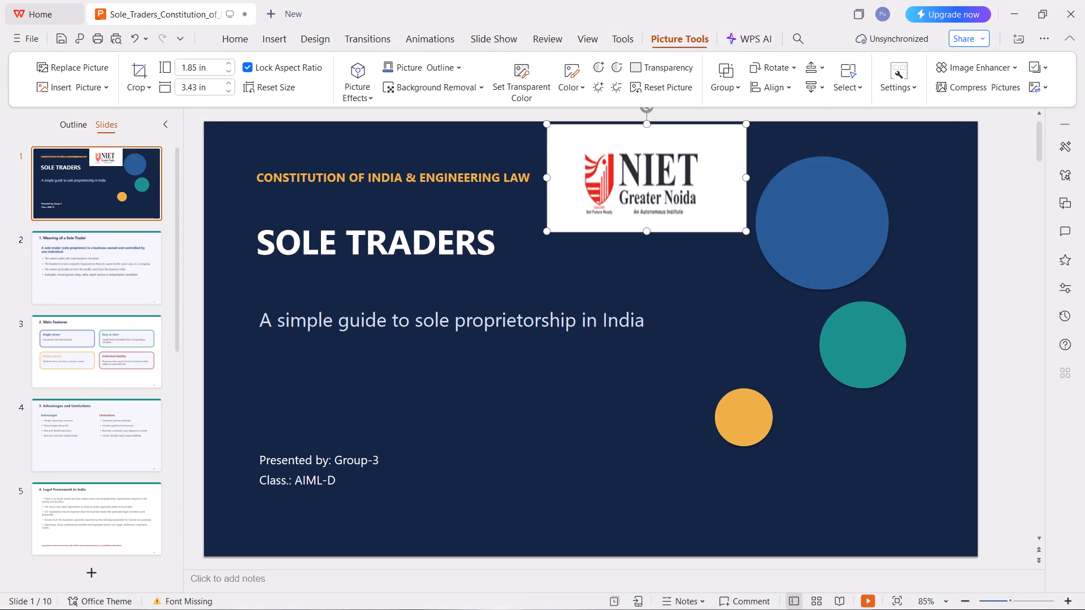
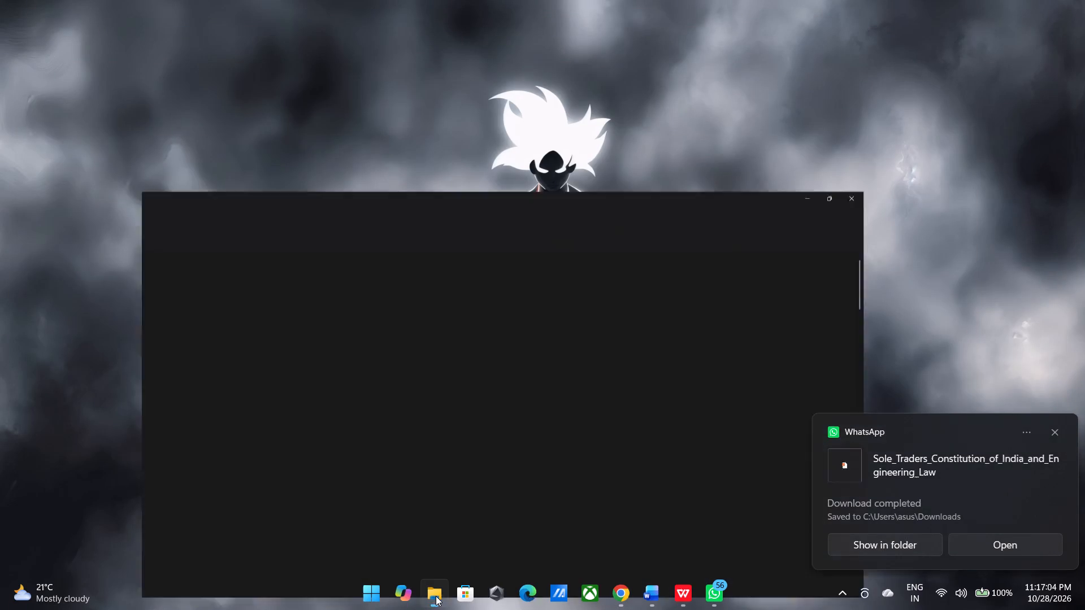
{"action": "left_click", "coordinate": [118, 43]}
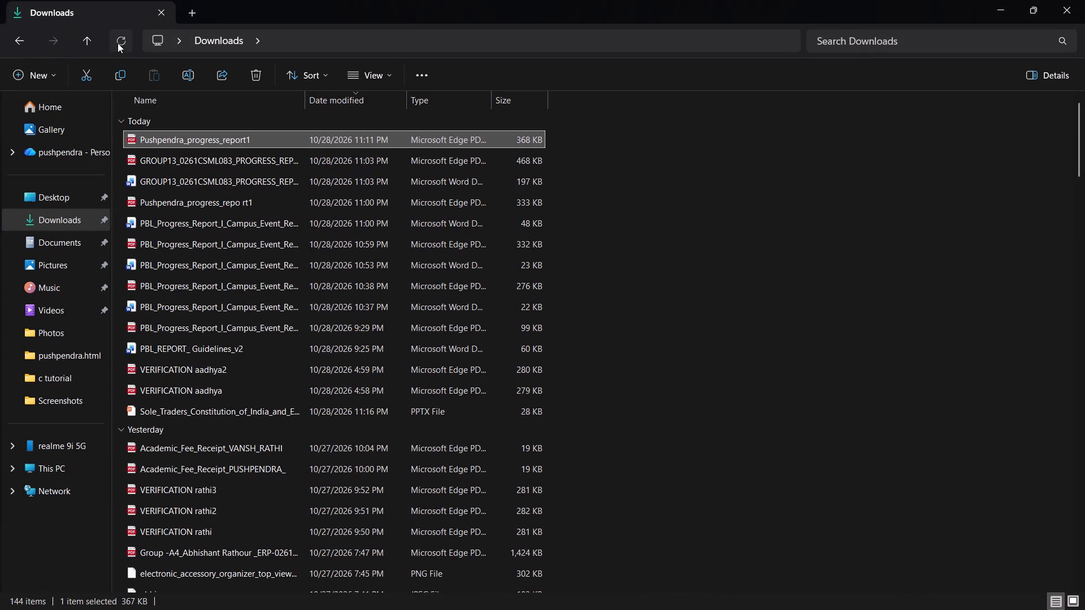
{"action": "left_click_drag", "start_coordinate": [201, 150], "coordinate": [213, 145]}
{"action": "left_click", "coordinate": [213, 145]}
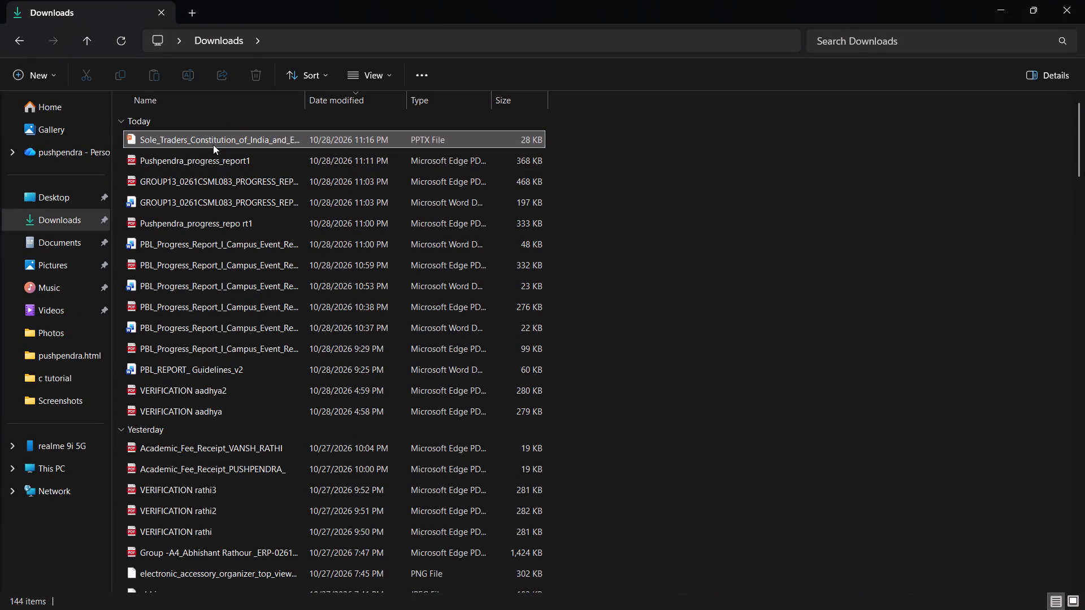
{"action": "right_click", "coordinate": [213, 145]}
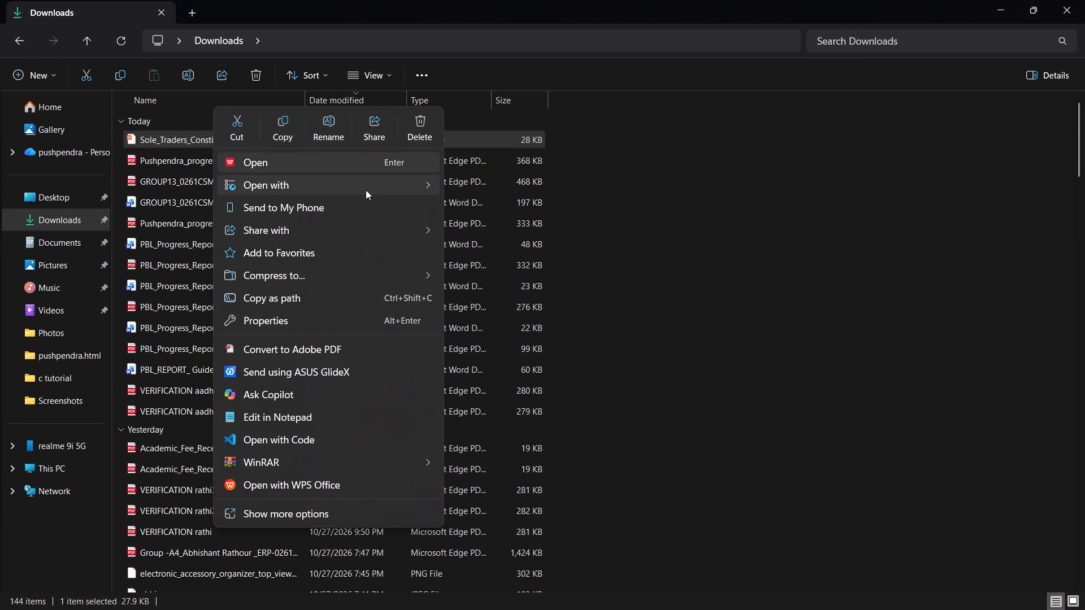
{"action": "left_click", "coordinate": [494, 194]}
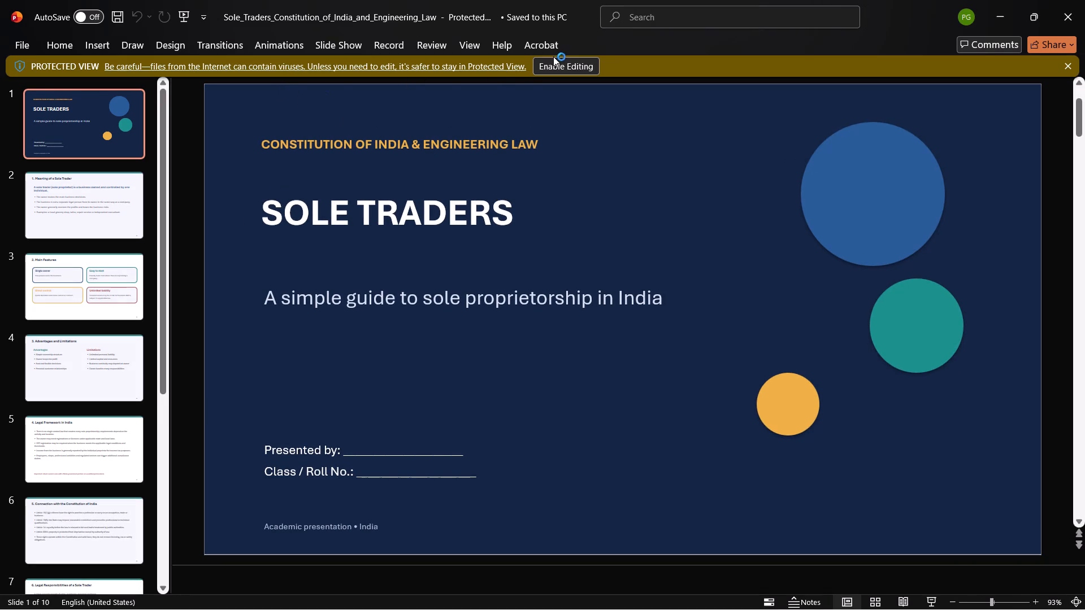
{"action": "left_click", "coordinate": [561, 62]}
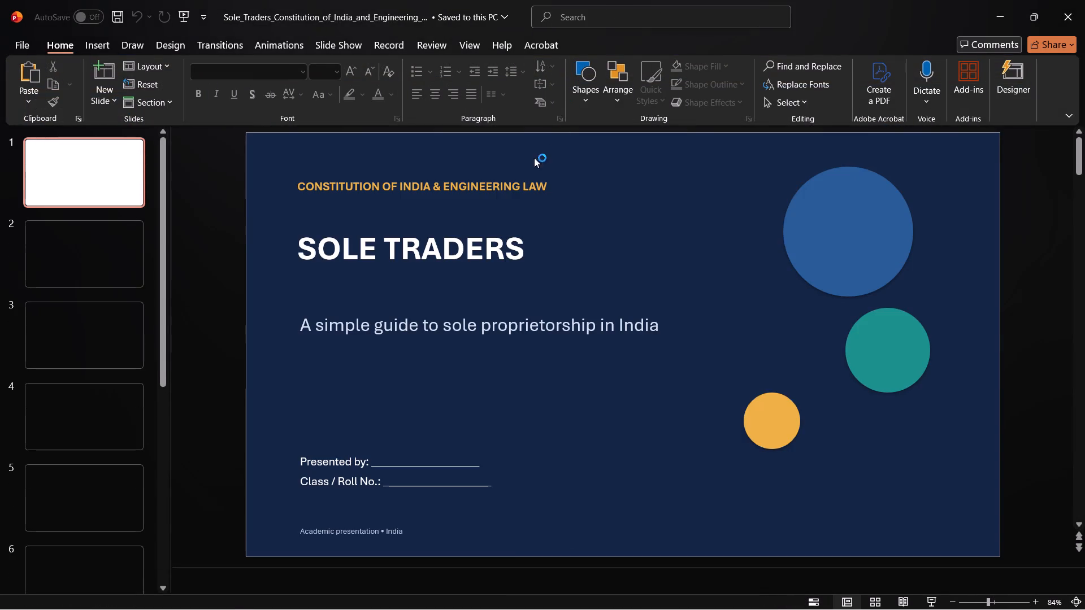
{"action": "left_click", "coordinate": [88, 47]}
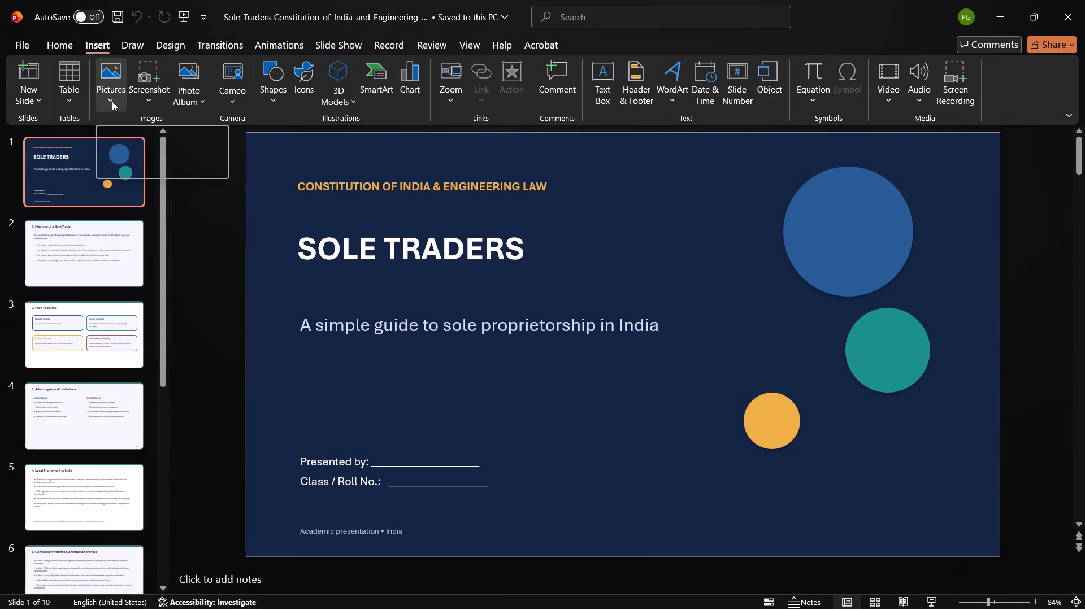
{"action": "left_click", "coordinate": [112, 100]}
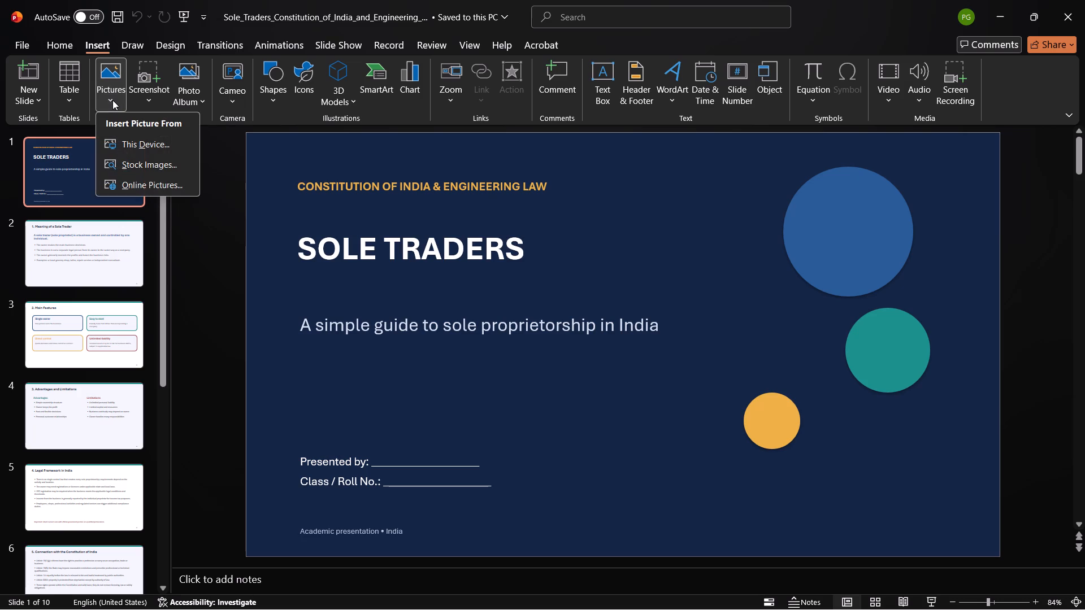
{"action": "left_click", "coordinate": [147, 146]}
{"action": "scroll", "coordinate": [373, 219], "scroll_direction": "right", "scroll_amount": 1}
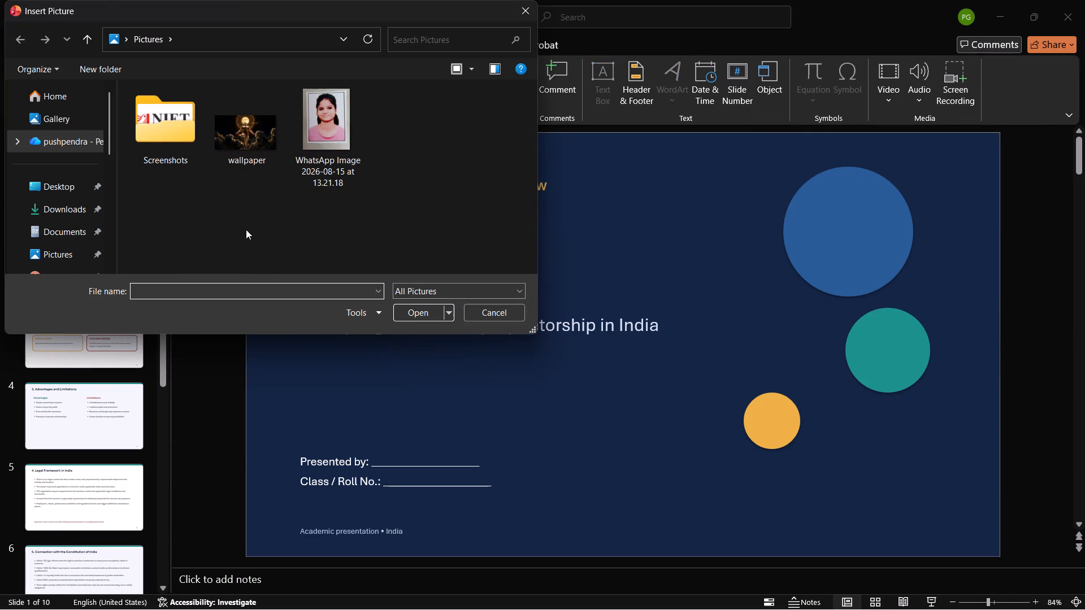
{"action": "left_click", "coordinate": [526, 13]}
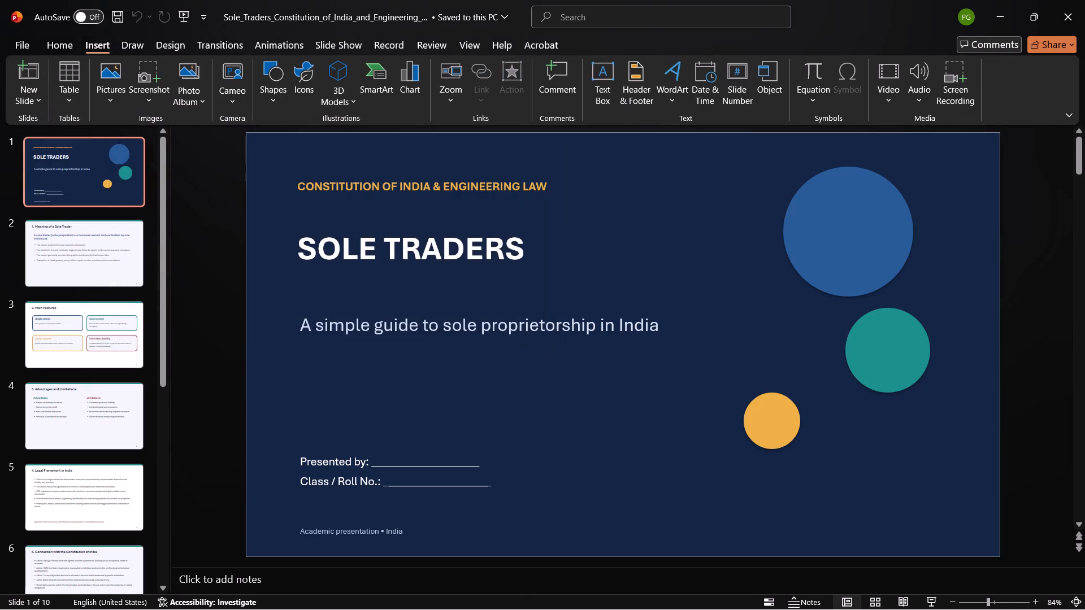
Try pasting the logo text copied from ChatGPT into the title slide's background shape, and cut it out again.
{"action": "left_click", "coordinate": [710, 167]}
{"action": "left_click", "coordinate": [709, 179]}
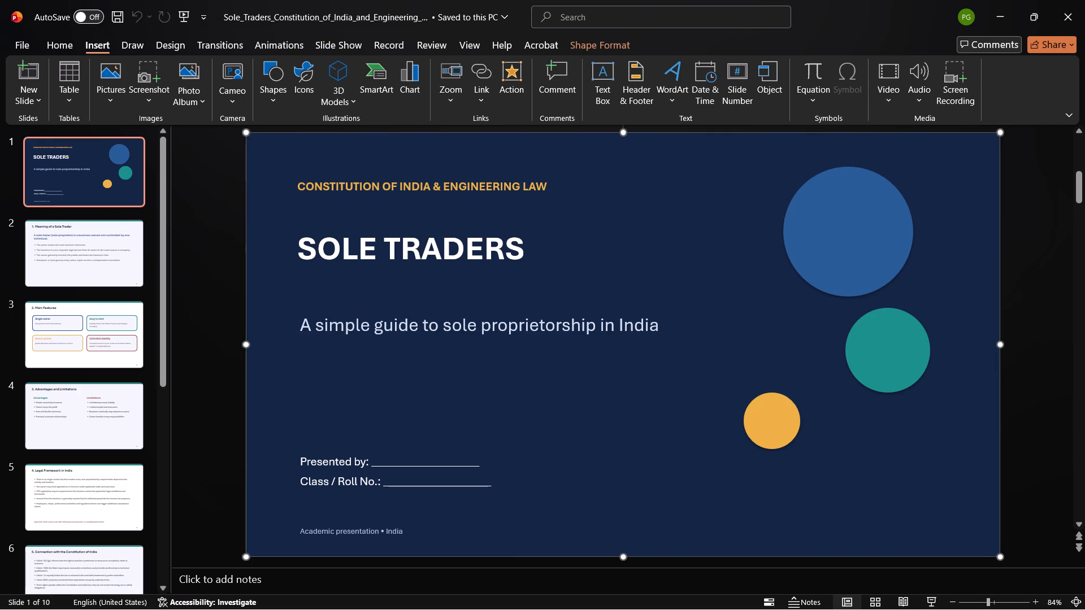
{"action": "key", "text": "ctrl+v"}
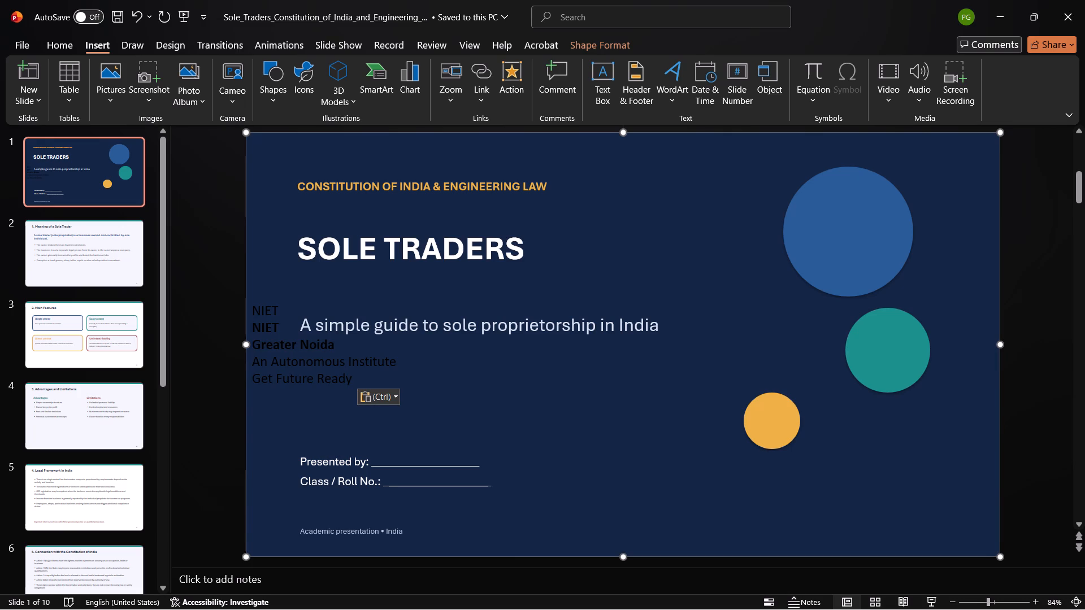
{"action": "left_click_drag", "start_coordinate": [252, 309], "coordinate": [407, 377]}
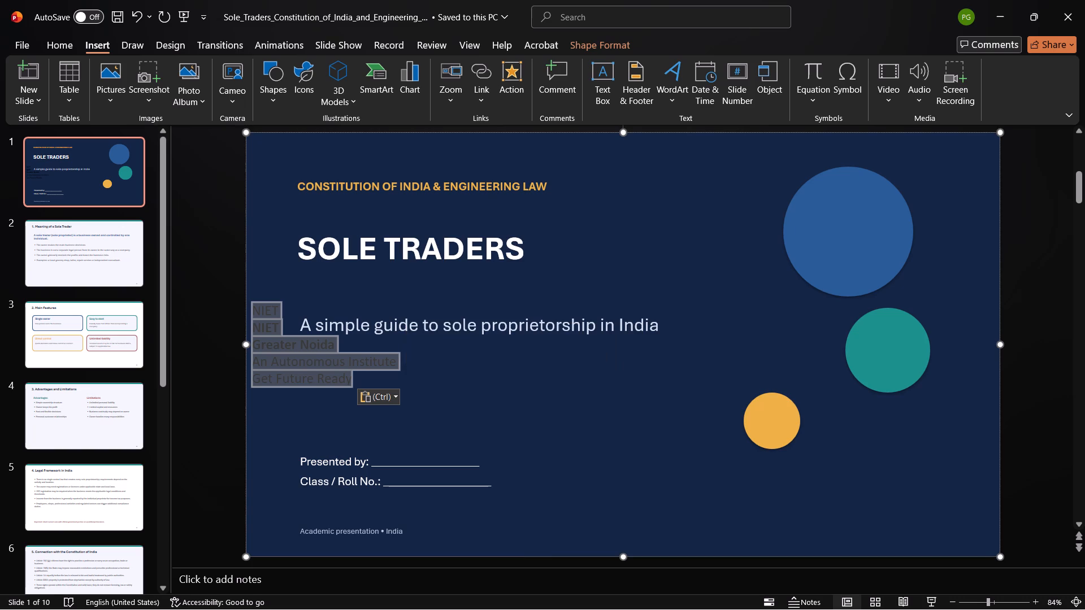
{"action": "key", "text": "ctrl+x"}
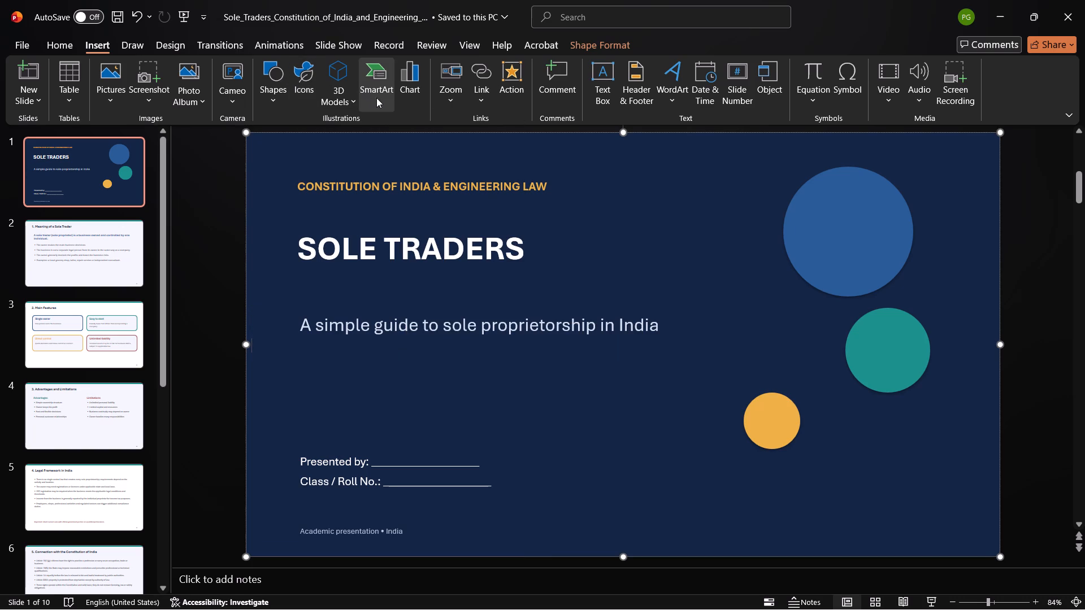
Insert the NIET logo picture from the Screenshots folder in Pictures and place it near the title slide's top edge, left of the blue circle.
{"action": "left_click", "coordinate": [116, 97]}
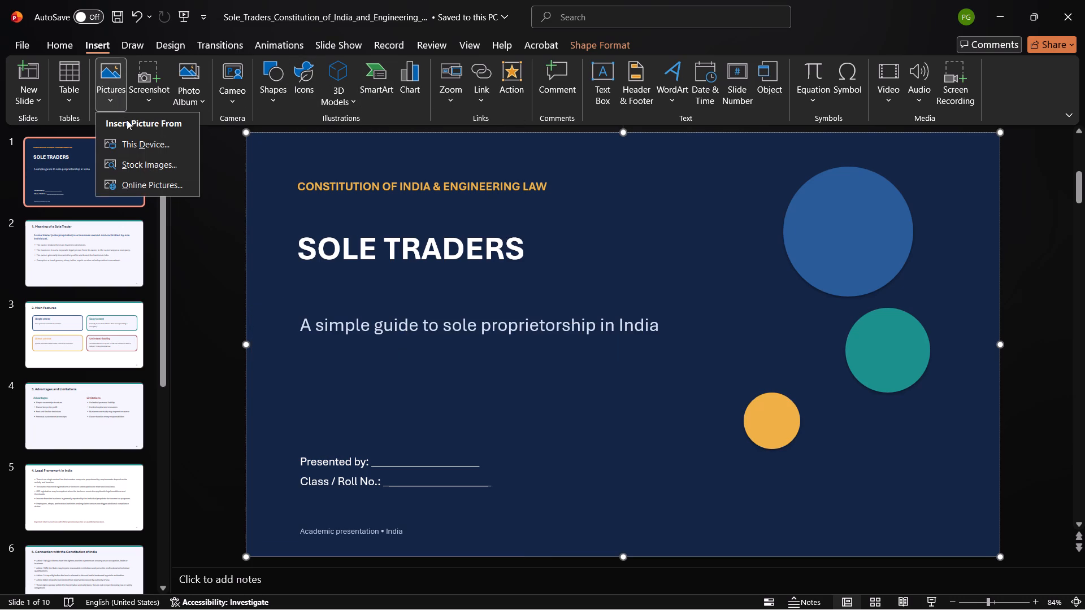
{"action": "left_click", "coordinate": [141, 150]}
{"action": "double_click", "coordinate": [177, 121]}
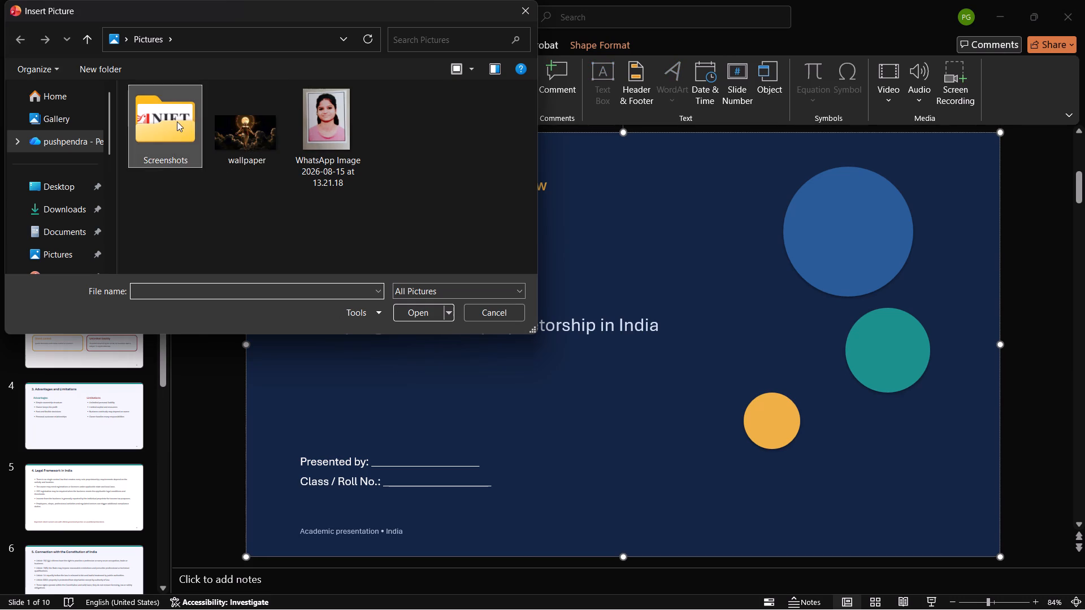
{"action": "double_click", "coordinate": [184, 133]}
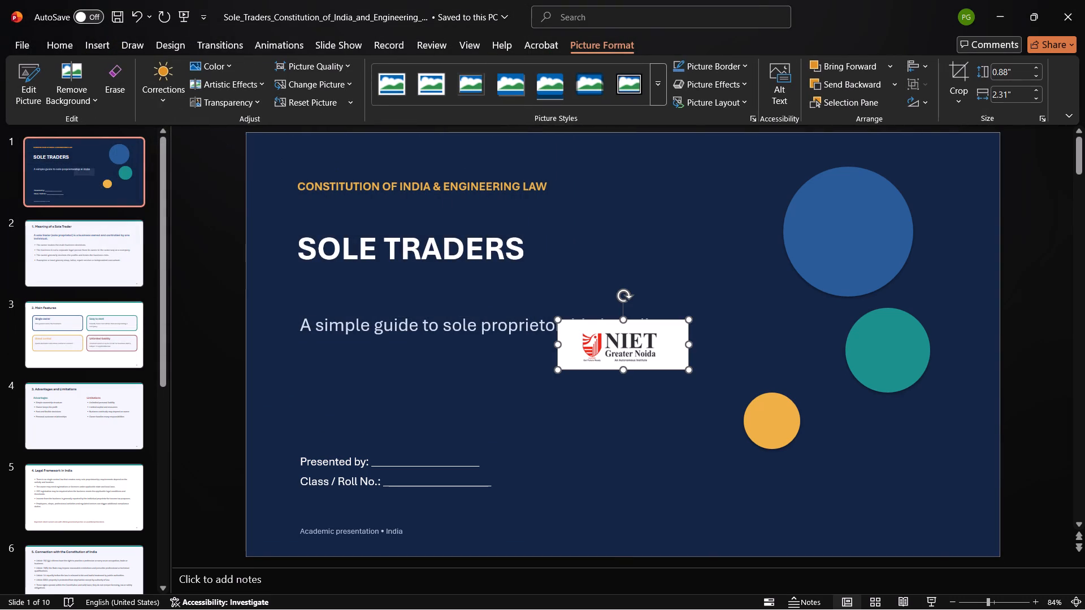
{"action": "left_click", "coordinate": [613, 345]}
{"action": "left_click_drag", "start_coordinate": [633, 341], "coordinate": [735, 167]}
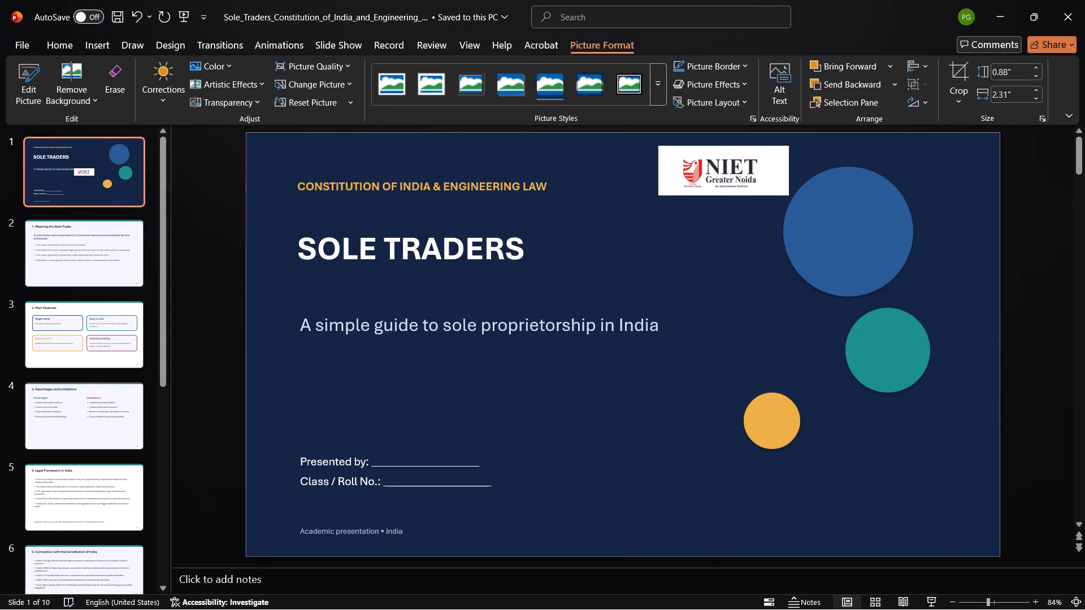
{"action": "left_click_drag", "start_coordinate": [735, 167], "coordinate": [686, 172]}
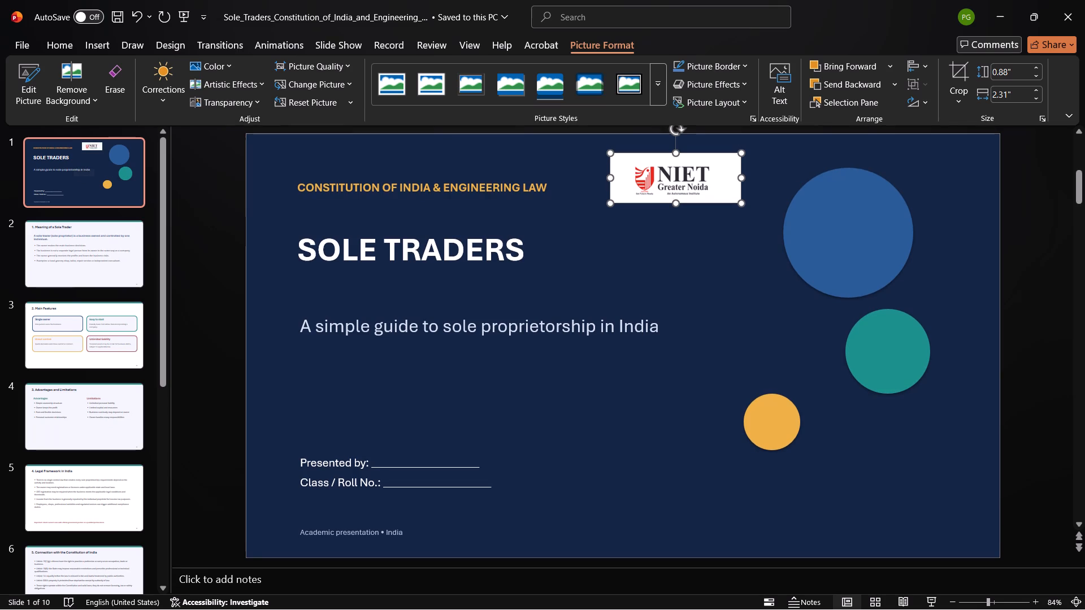
Enlarge the logo to about 1.85" high by 3.11" wide and position it at the slide's top edge beside the blue circle.
{"action": "left_click_drag", "start_coordinate": [676, 204], "coordinate": [683, 229]}
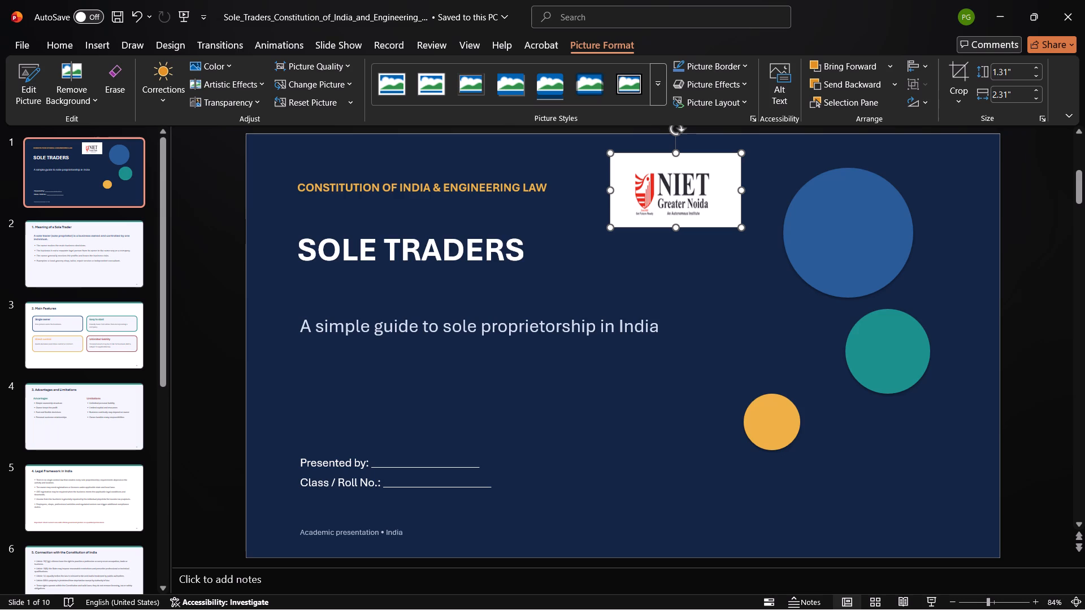
{"action": "left_click_drag", "start_coordinate": [611, 154], "coordinate": [589, 145]}
{"action": "left_click_drag", "start_coordinate": [740, 184], "coordinate": [767, 195]}
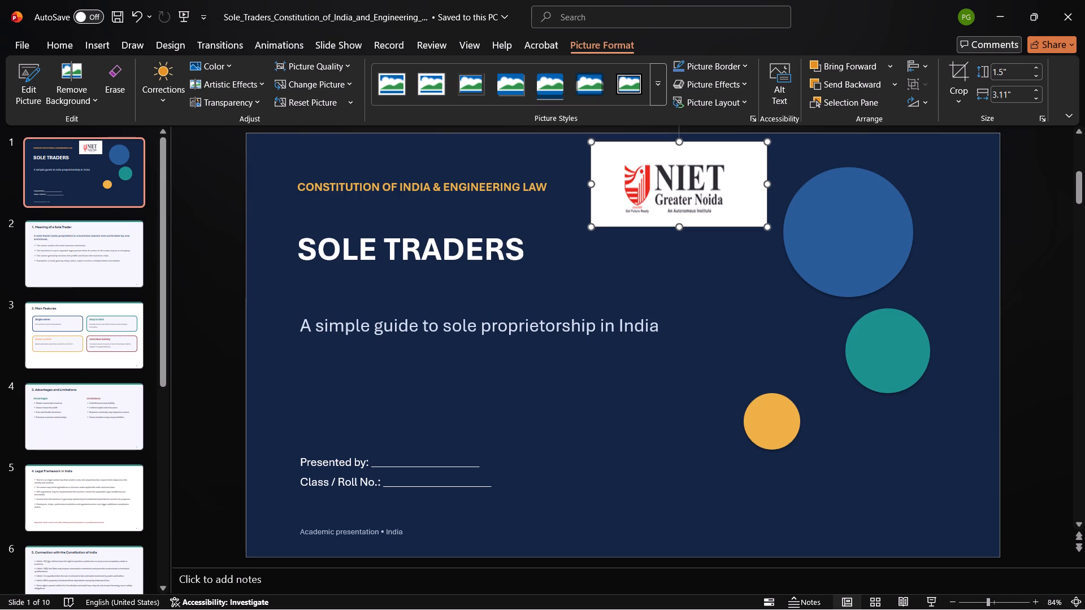
{"action": "left_click_drag", "start_coordinate": [681, 225], "coordinate": [689, 249]}
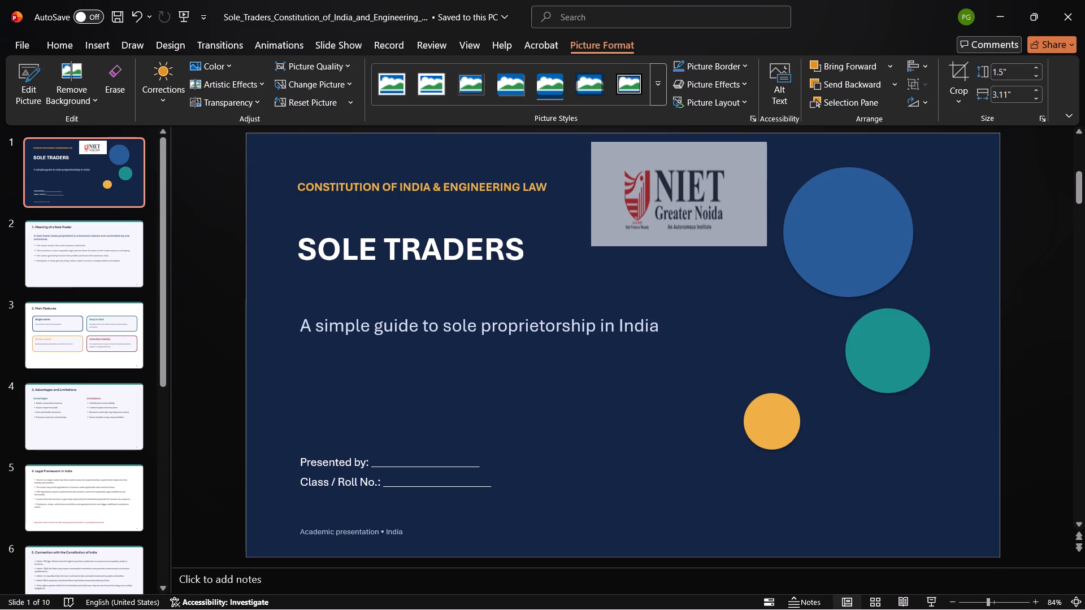
{"action": "left_click_drag", "start_coordinate": [689, 249], "coordinate": [689, 247]}
{"action": "left_click_drag", "start_coordinate": [686, 202], "coordinate": [884, 195]}
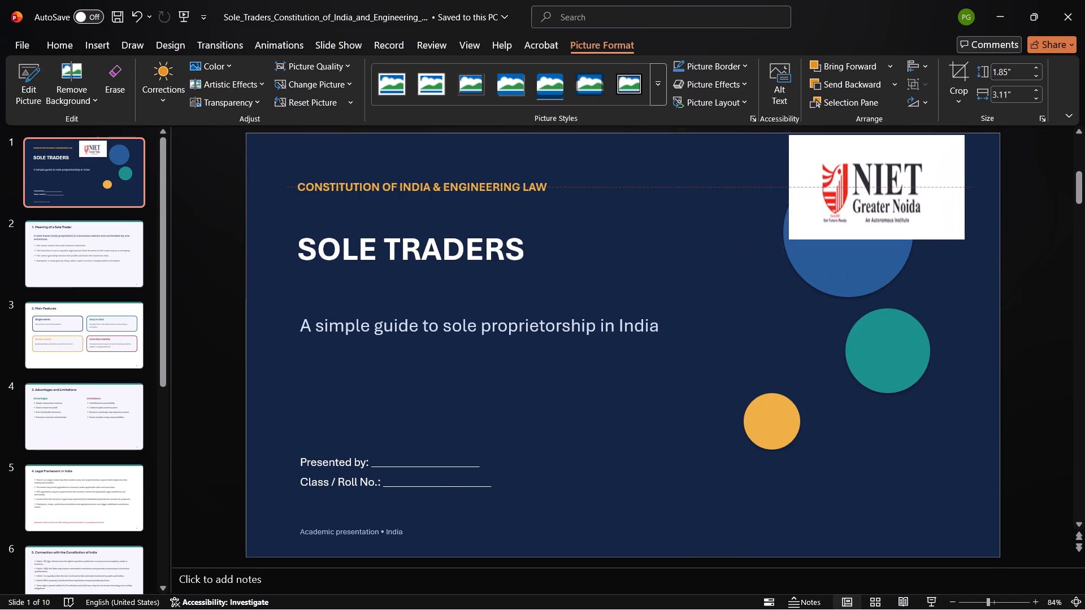
{"action": "left_click_drag", "start_coordinate": [884, 195], "coordinate": [691, 201]}
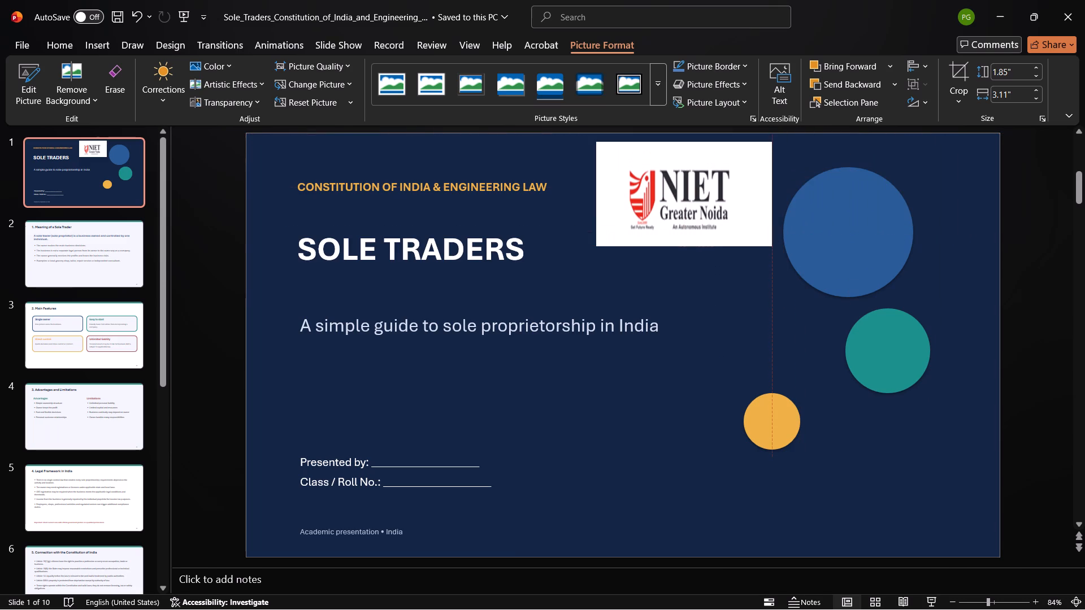
{"action": "left_click_drag", "start_coordinate": [691, 201], "coordinate": [691, 197]}
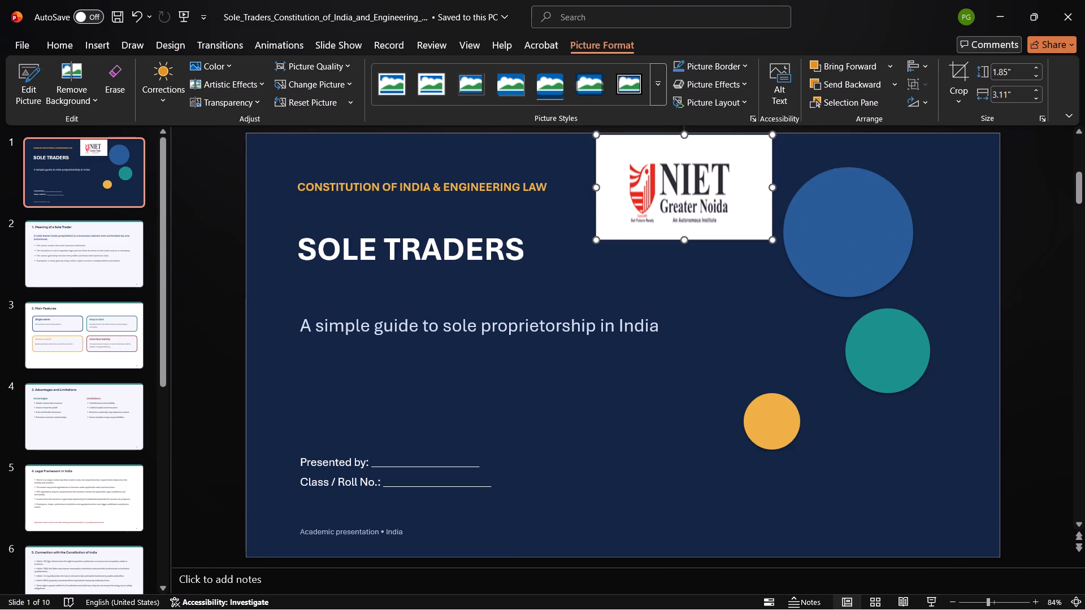
Reduce the logo's height to about 1" and move it along the slide's top edge, next to the end of the orange heading.
{"action": "left_click_drag", "start_coordinate": [685, 241], "coordinate": [683, 202]}
{"action": "left_click_drag", "start_coordinate": [676, 180], "coordinate": [645, 181]}
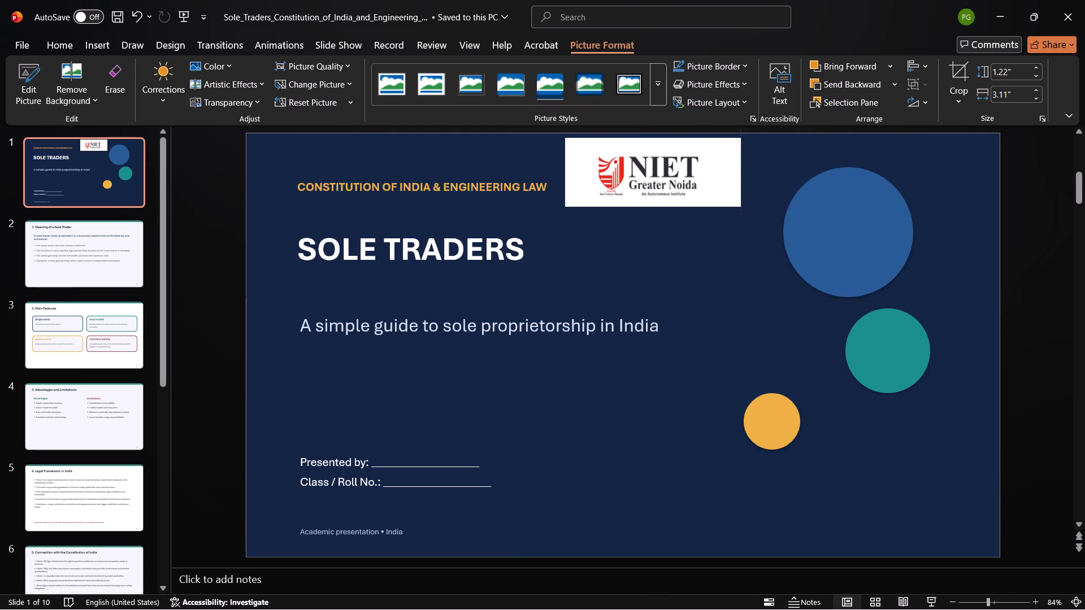
{"action": "left_click_drag", "start_coordinate": [645, 181], "coordinate": [646, 183]}
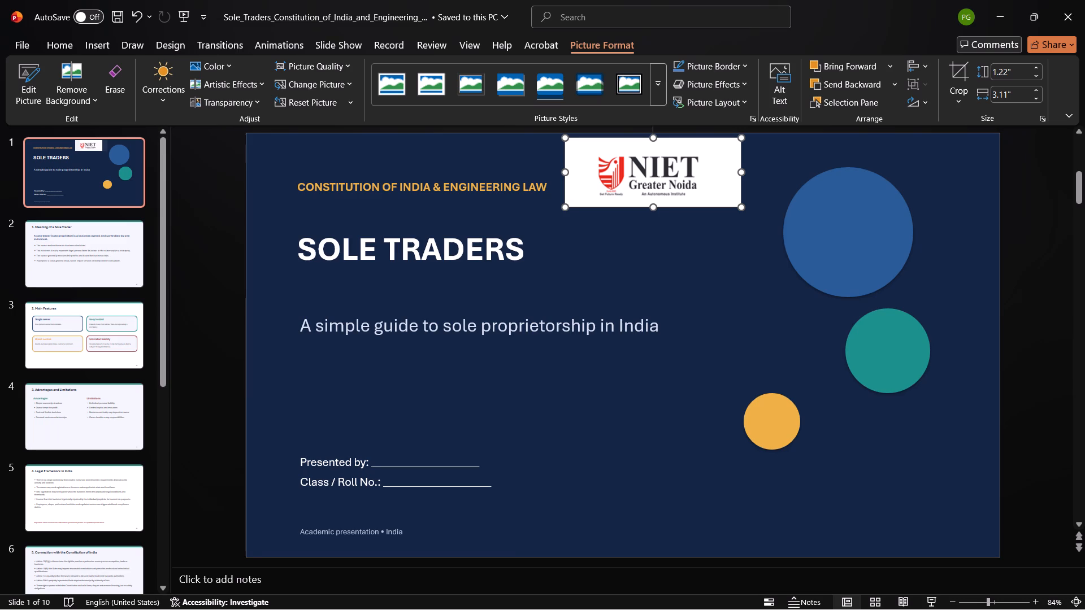
{"action": "left_click_drag", "start_coordinate": [654, 209], "coordinate": [655, 194]}
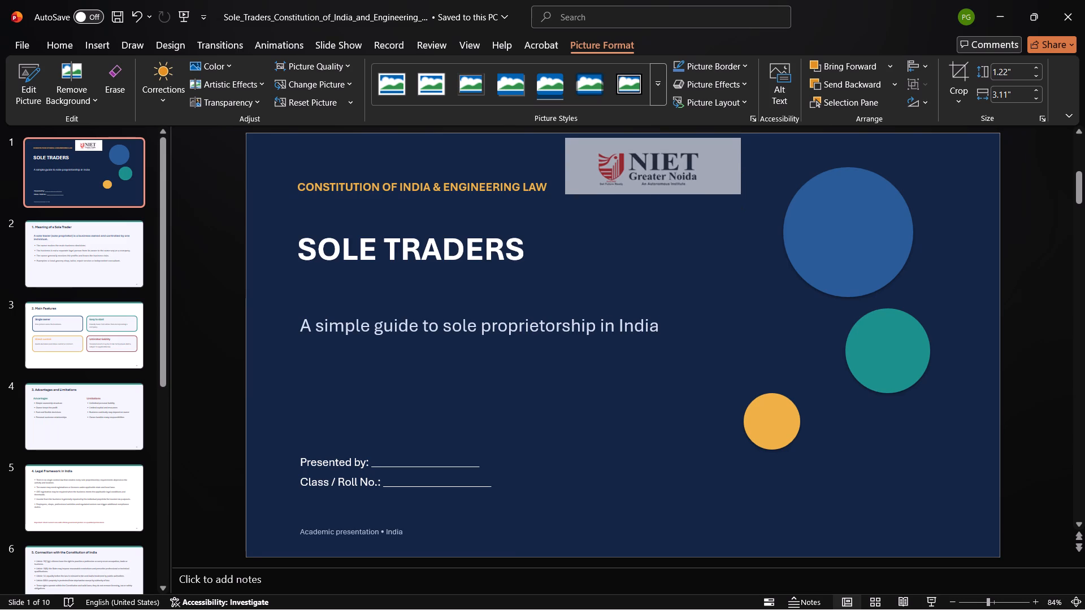
{"action": "left_click_drag", "start_coordinate": [655, 194], "coordinate": [656, 194]}
{"action": "left_click_drag", "start_coordinate": [658, 172], "coordinate": [645, 171]}
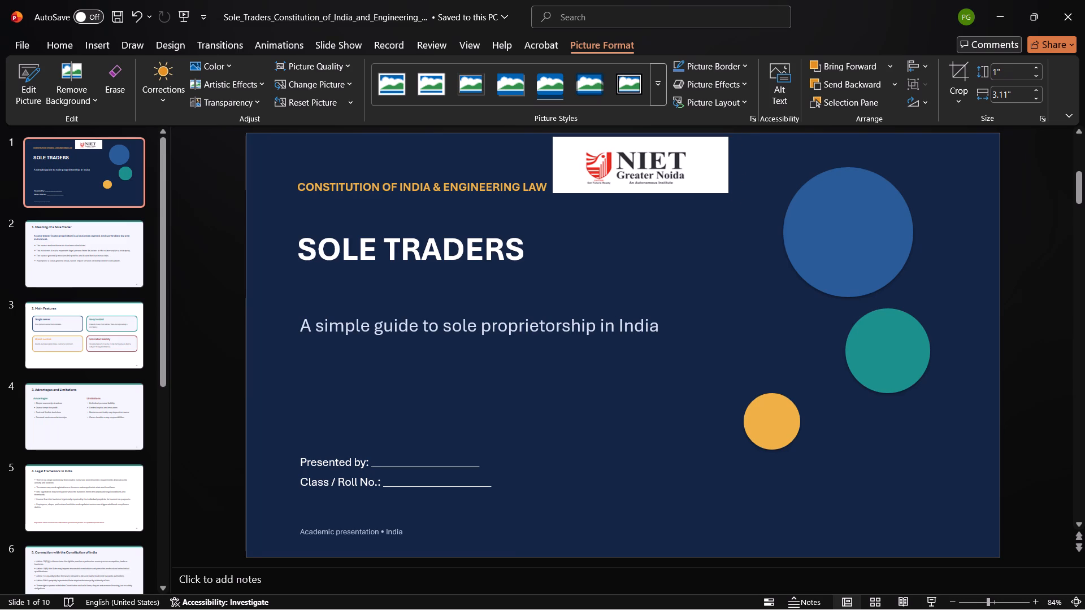
{"action": "left_click_drag", "start_coordinate": [645, 171], "coordinate": [645, 169]}
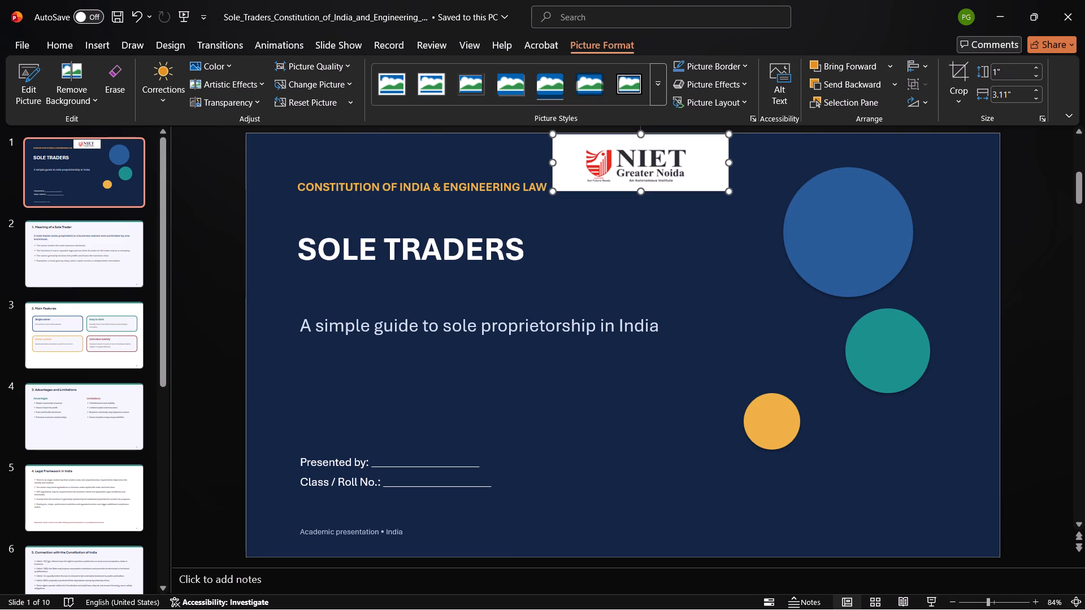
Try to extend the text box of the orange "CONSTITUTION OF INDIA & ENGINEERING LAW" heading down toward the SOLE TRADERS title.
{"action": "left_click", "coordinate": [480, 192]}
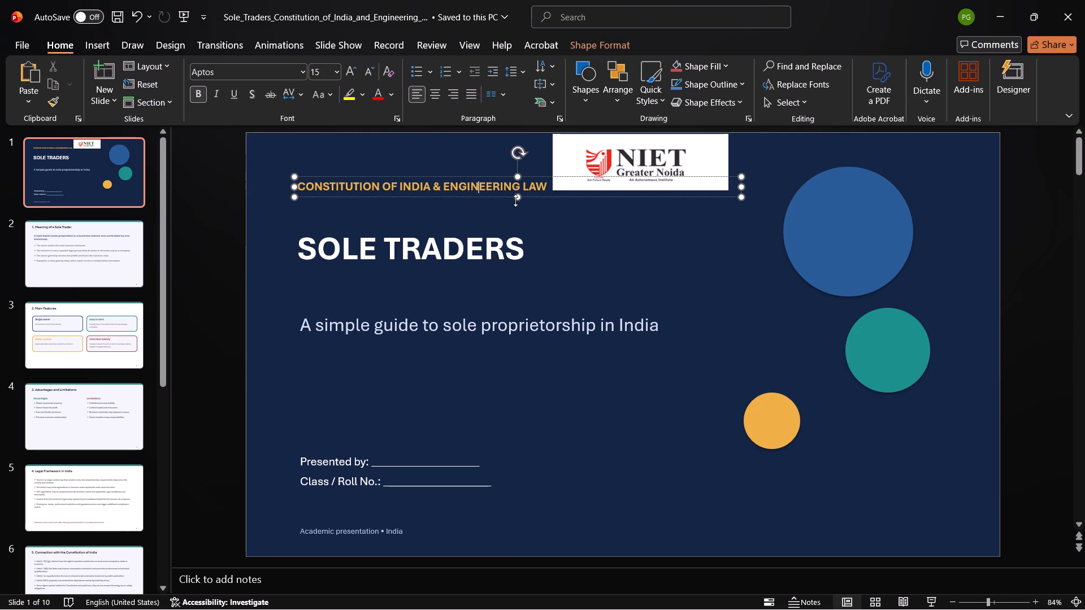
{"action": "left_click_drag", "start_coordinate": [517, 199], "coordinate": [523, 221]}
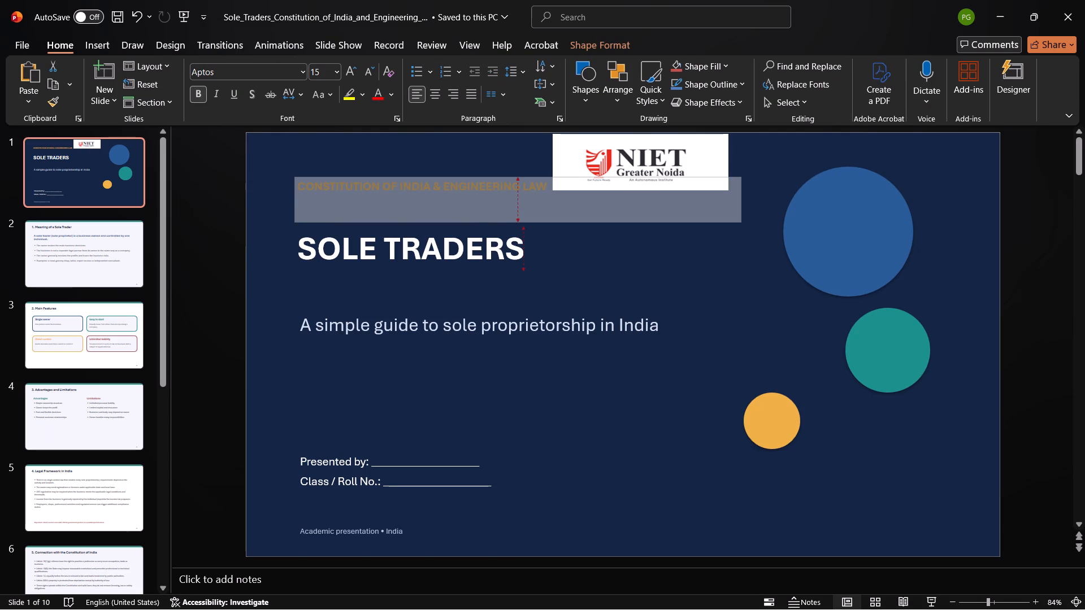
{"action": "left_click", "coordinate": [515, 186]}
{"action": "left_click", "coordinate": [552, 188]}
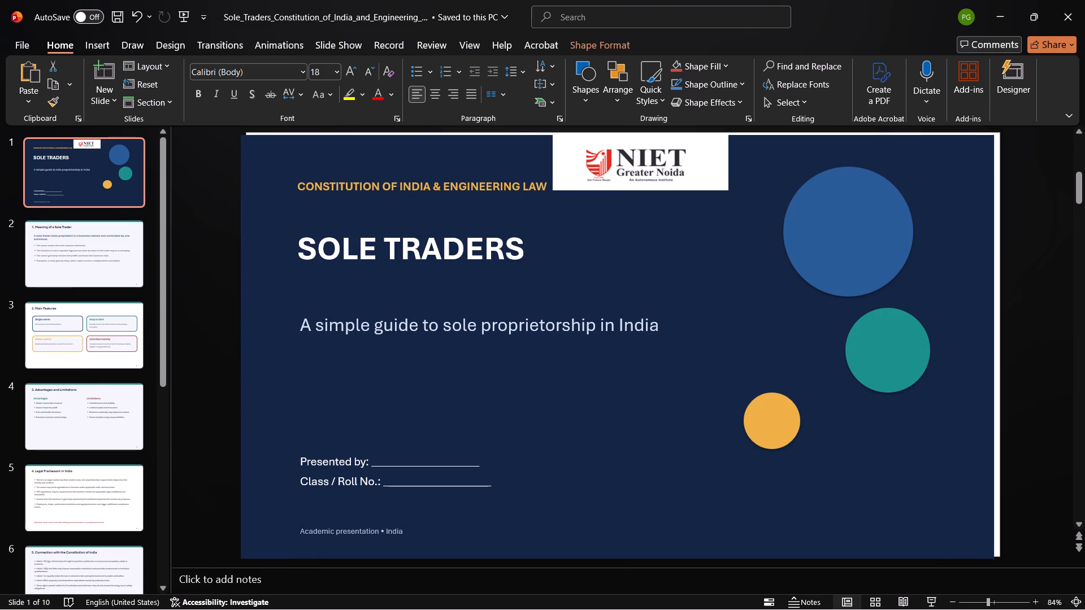
Insert two blank lines before the orange heading text so it sits just above the SOLE TRADERS title.
{"action": "left_click", "coordinate": [488, 188]}
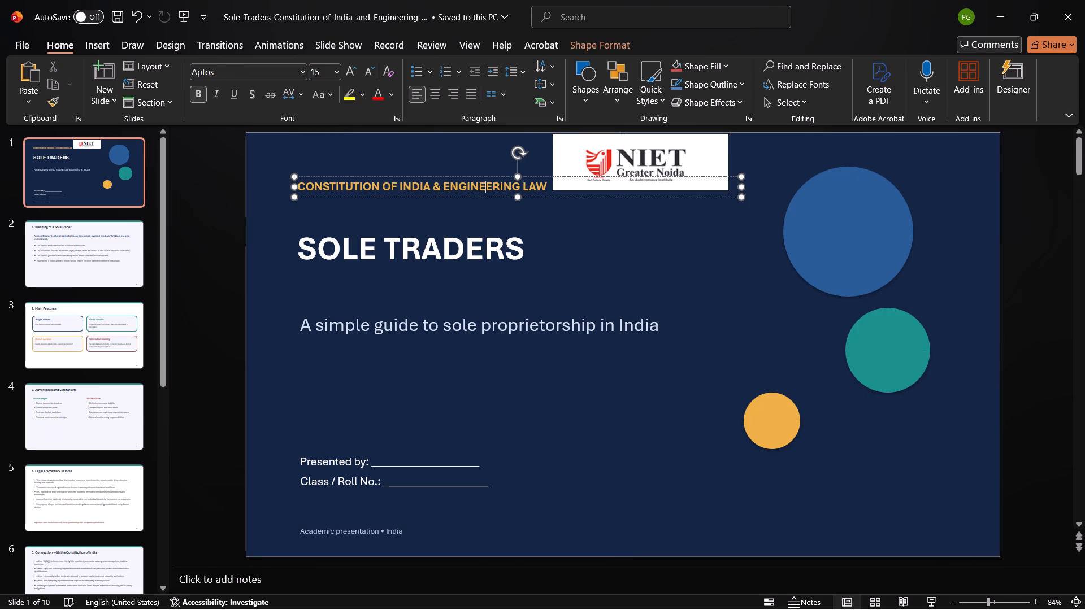
{"action": "left_click", "coordinate": [299, 185]}
{"action": "key", "text": "Return"}
{"action": "key", "text": "Return"}
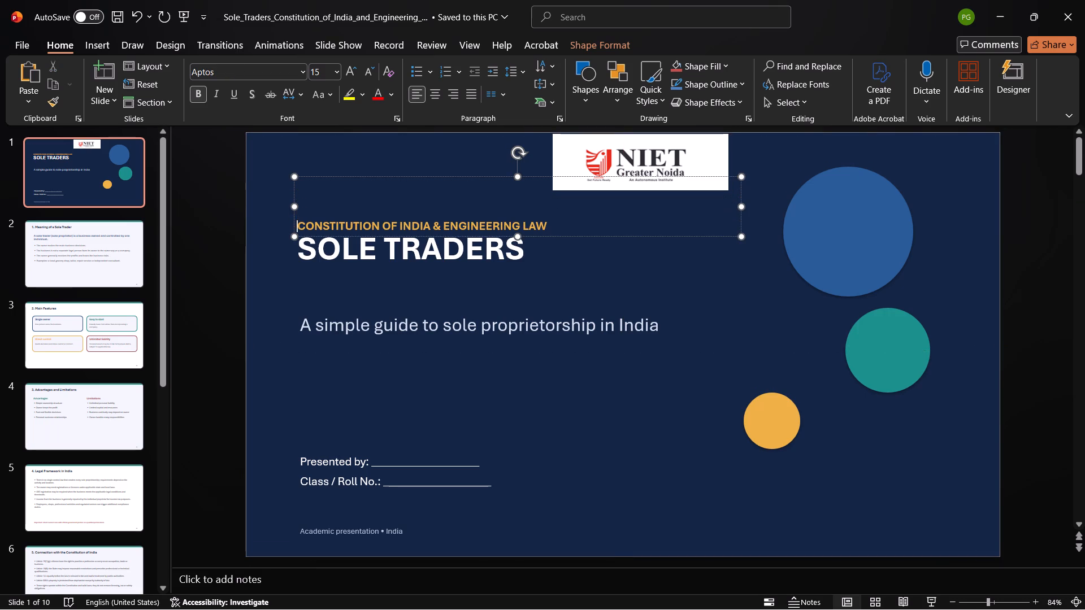
Move the NIET logo along the slide's top edge to near its horizontal centre and stretch its height to about 1.15".
{"action": "left_click", "coordinate": [610, 172]}
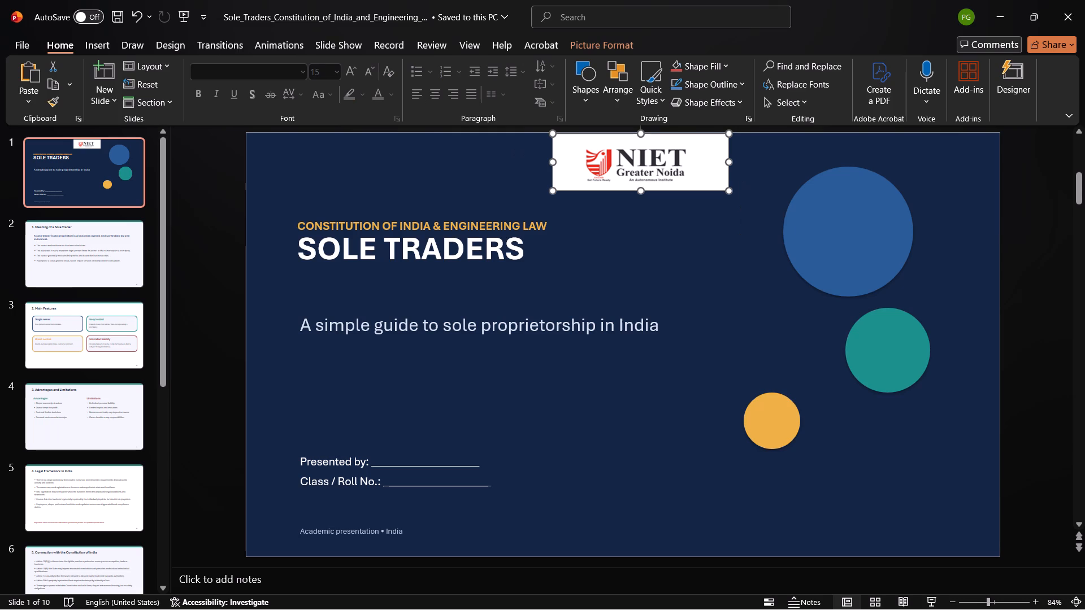
{"action": "left_click", "coordinate": [610, 172]}
{"action": "left_click_drag", "start_coordinate": [610, 172], "coordinate": [569, 175]}
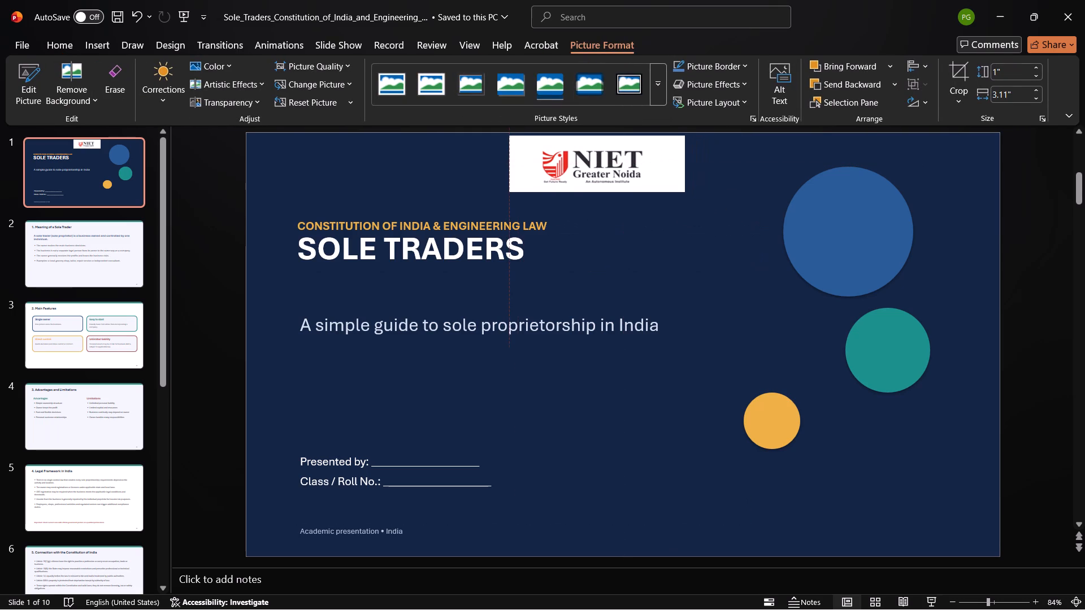
{"action": "left_click_drag", "start_coordinate": [569, 175], "coordinate": [567, 174]}
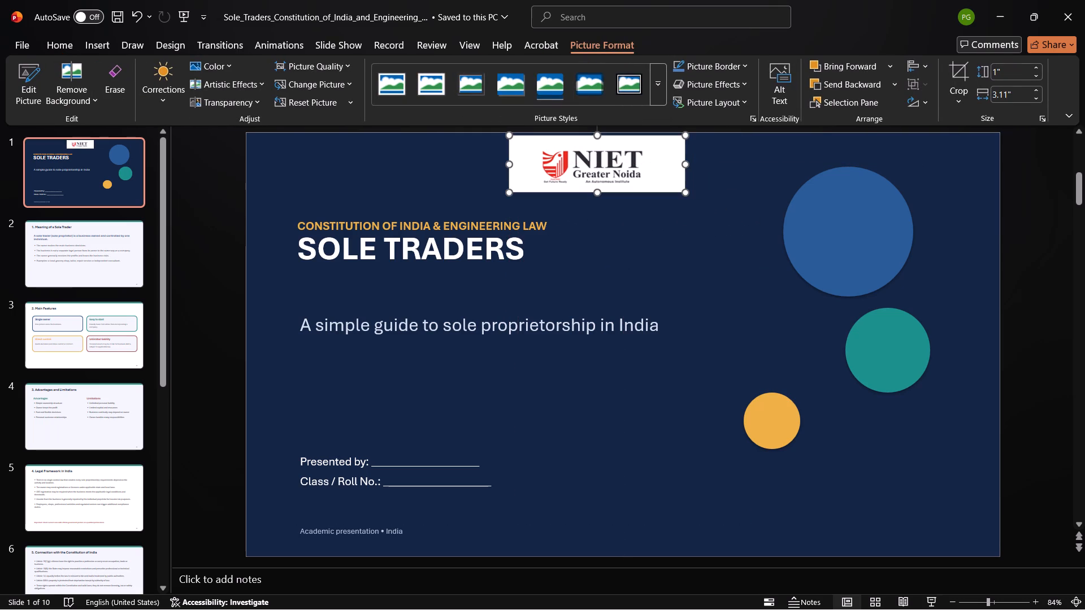
{"action": "left_click_drag", "start_coordinate": [591, 178], "coordinate": [584, 176]}
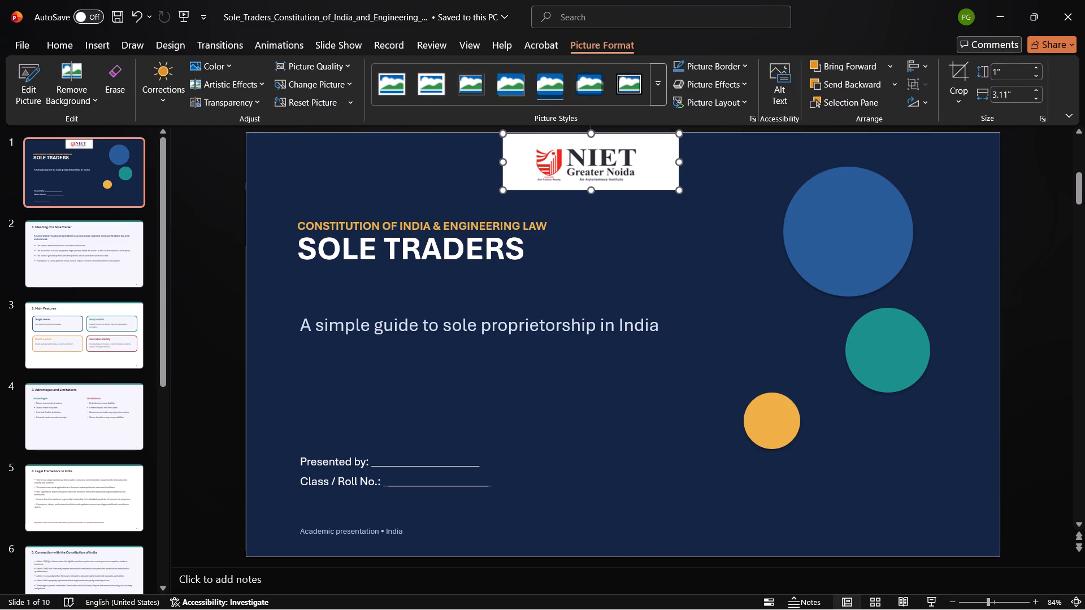
{"action": "left_click", "coordinate": [681, 166]}
{"action": "left_click_drag", "start_coordinate": [666, 165], "coordinate": [676, 164]}
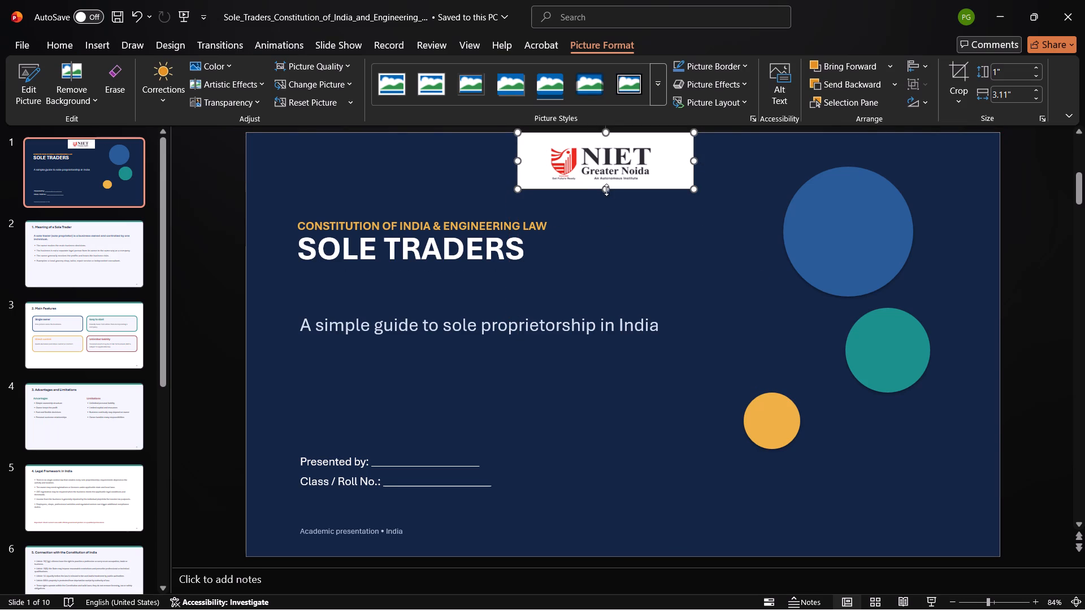
{"action": "left_click_drag", "start_coordinate": [606, 190], "coordinate": [610, 200]}
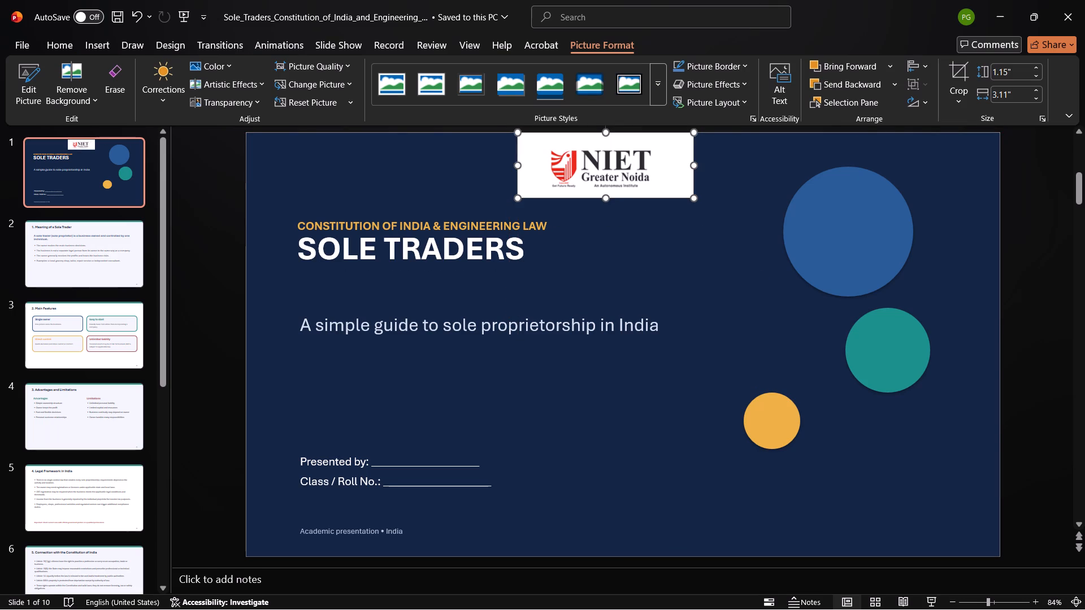
Save the Sole Traders presentation.
{"action": "left_click", "coordinate": [30, 43]}
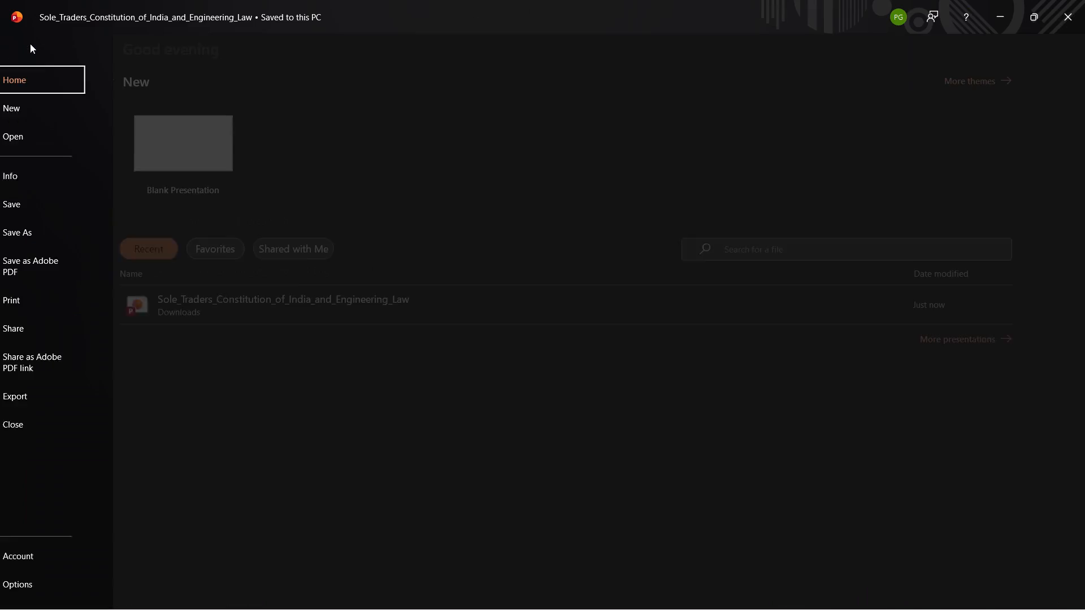
{"action": "left_click", "coordinate": [60, 213]}
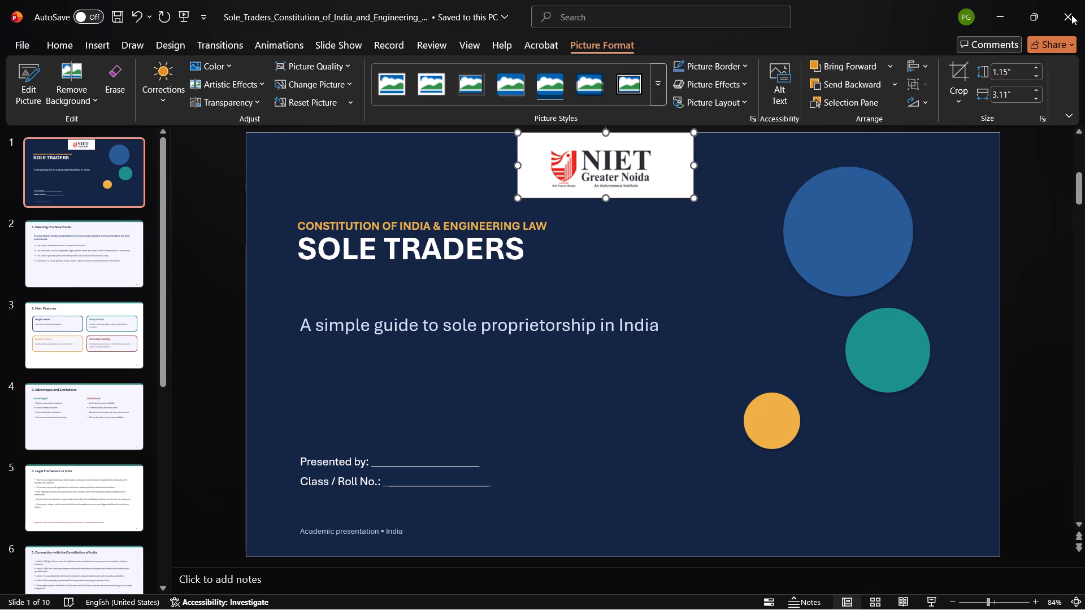
Close the presentation and the Downloads folder window.
{"action": "left_click", "coordinate": [1071, 15]}
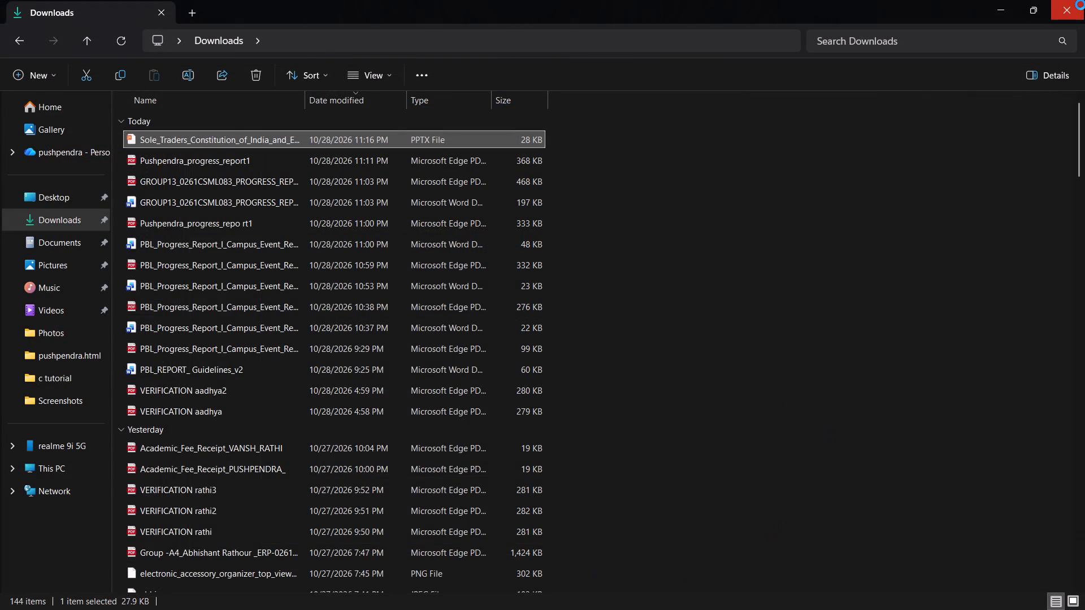
{"action": "left_click", "coordinate": [1070, 8]}
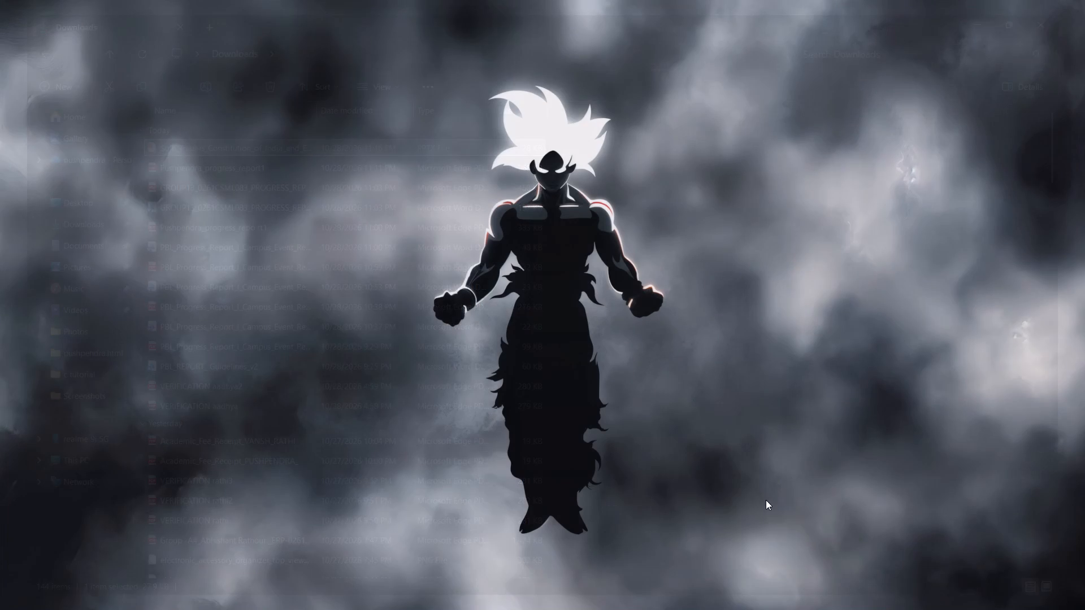
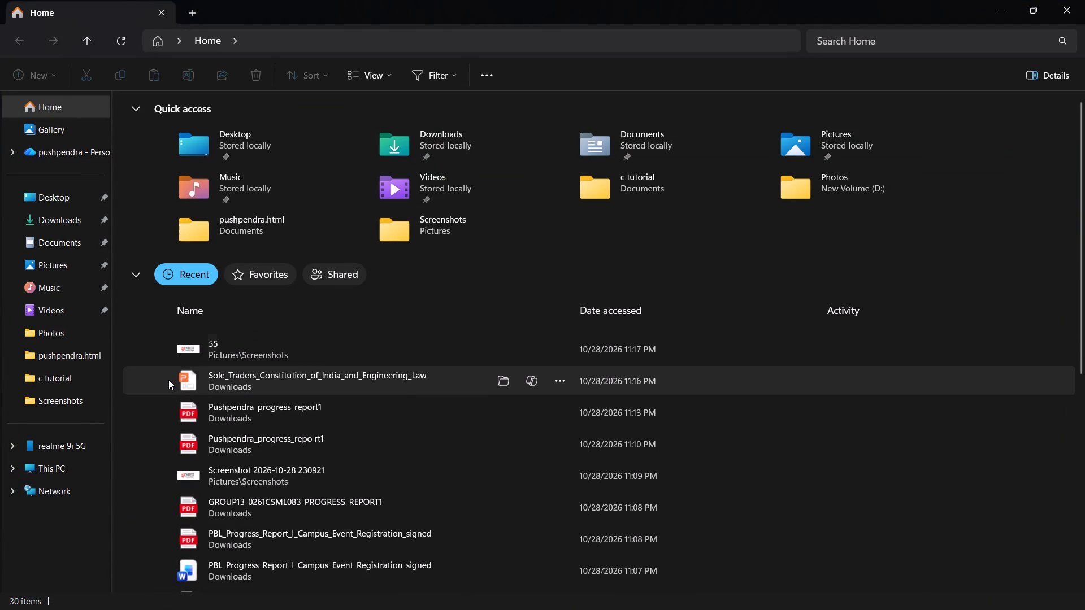
Open the Sole_Traders_Constitution_of_India presentation from the Downloads folder in PowerPoint.
{"action": "left_click", "coordinate": [41, 212]}
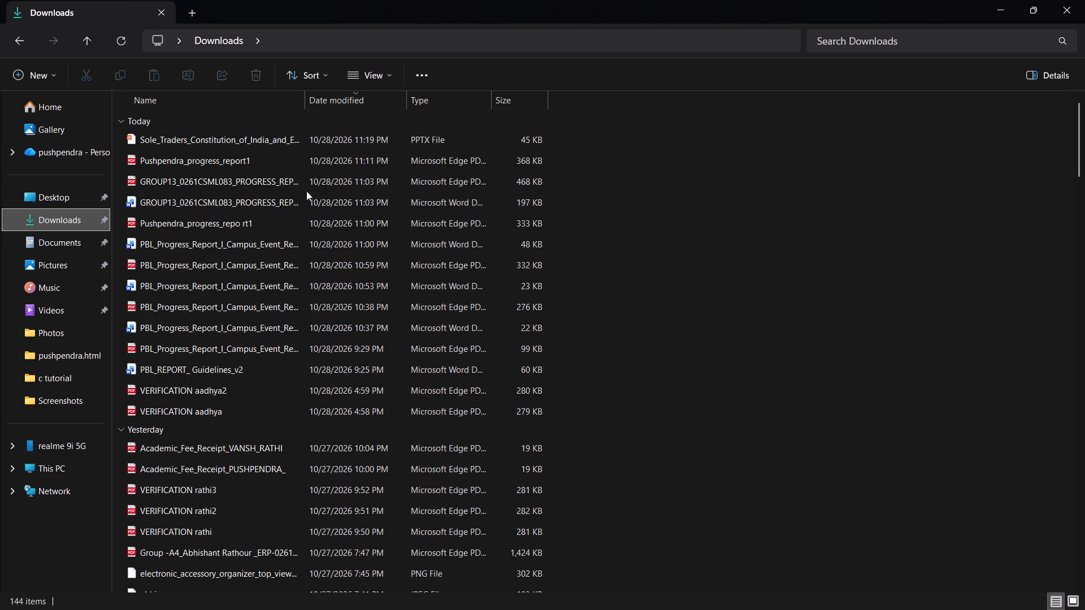
{"action": "double_click", "coordinate": [257, 141]}
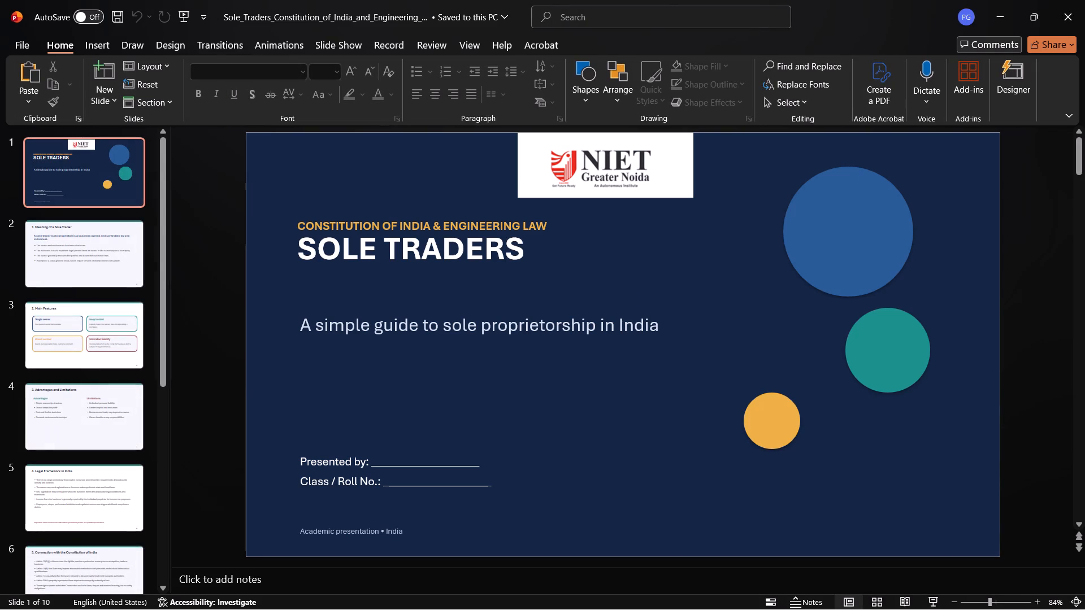
Replace the blank line after "Presented by:" on the title slide with GROUP-3.
{"action": "left_click", "coordinate": [430, 461]}
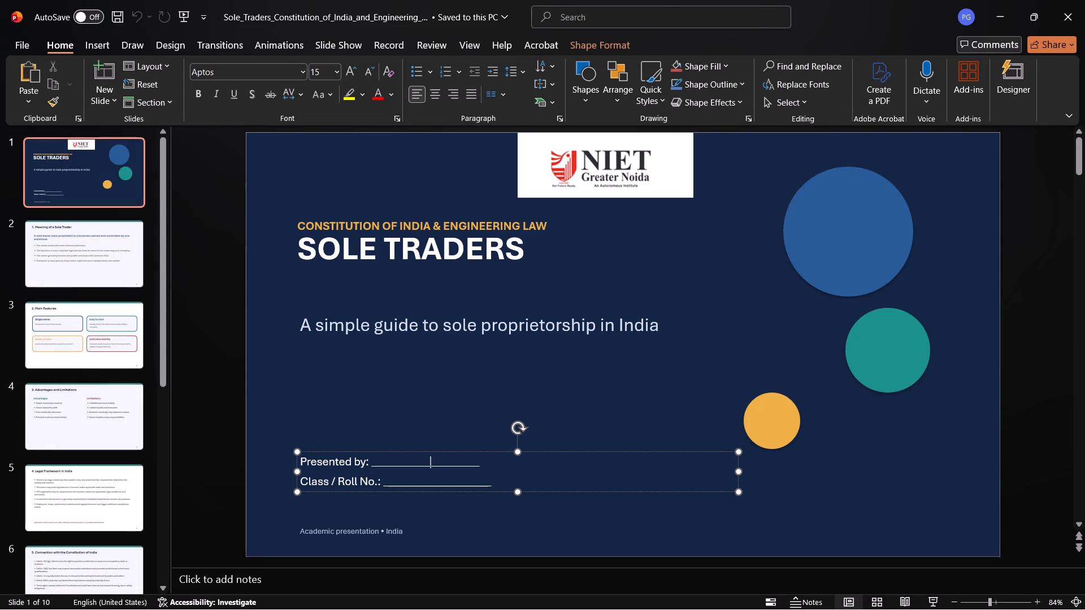
{"action": "left_click", "coordinate": [482, 463]}
{"action": "key", "text": "BackSpace"}
{"action": "key", "text": "BackSpace"}
{"action": "key", "text": "BackSpace"}
{"action": "key", "text": "BackSpace"}
{"action": "key", "text": "BackSpace"}
{"action": "key", "text": "BackSpace"}
{"action": "key", "text": "BackSpace"}
{"action": "key", "text": "BackSpace"}
{"action": "key", "text": "BackSpace"}
{"action": "key", "text": "BackSpace"}
{"action": "key", "text": "BackSpace"}
{"action": "key", "text": "BackSpace"}
{"action": "key", "text": "BackSpace"}
{"action": "key", "text": "BackSpace"}
{"action": "key", "text": "BackSpace"}
{"action": "key", "text": "BackSpace"}
{"action": "key", "text": "BackSpace"}
{"action": "key", "text": "BackSpace"}
{"action": "key", "text": "BackSpace"}
{"action": "key", "text": "BackSpace"}
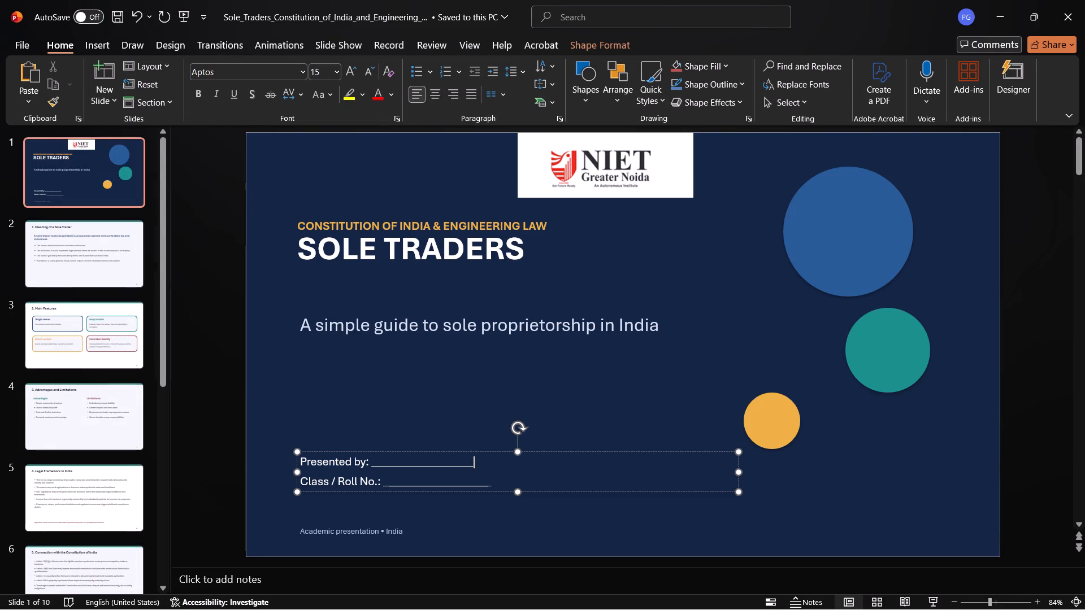
{"action": "key", "text": "BackSpace"}
{"action": "key", "text": "space"}
{"action": "type", "text": "GE"}
{"action": "key", "text": "BackSpace"}
{"action": "type", "text": "ROUP"}
{"action": "key", "text": "space"}
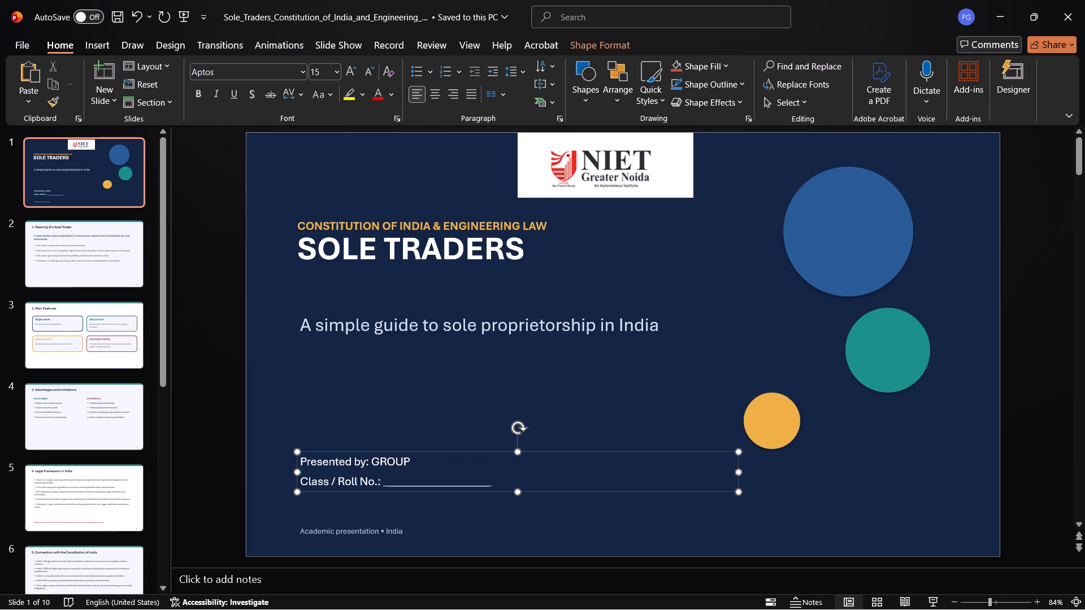
{"action": "key", "text": "BackSpace"}
{"action": "type", "text": "-3"}
Replace the blank line after "Class / Roll No.:" on the title slide with AIML-D.
{"action": "left_click", "coordinate": [496, 483]}
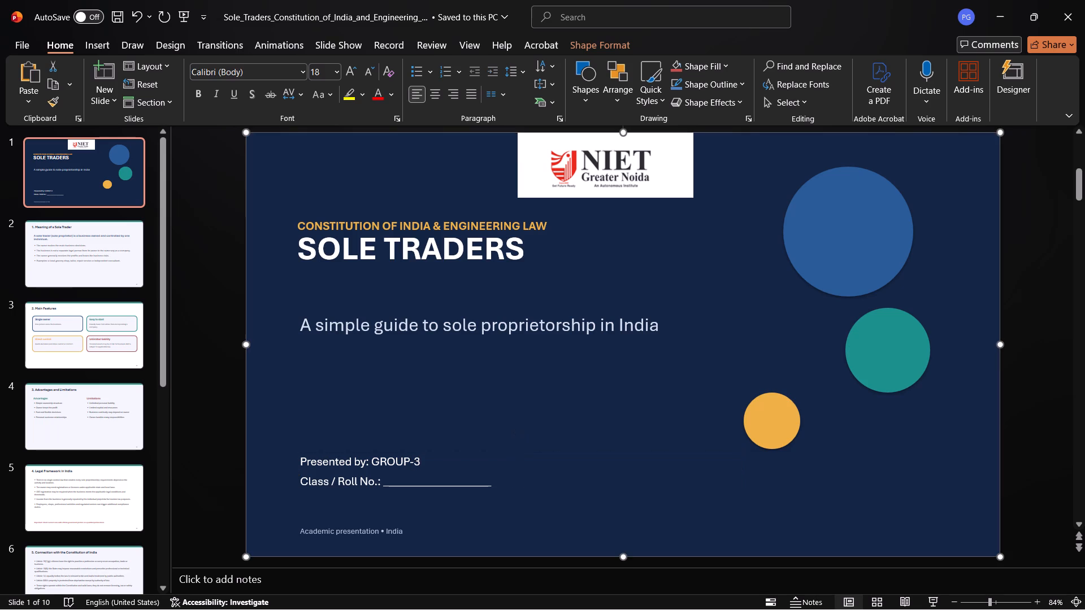
{"action": "left_click", "coordinate": [488, 489]}
{"action": "left_click", "coordinate": [486, 486]}
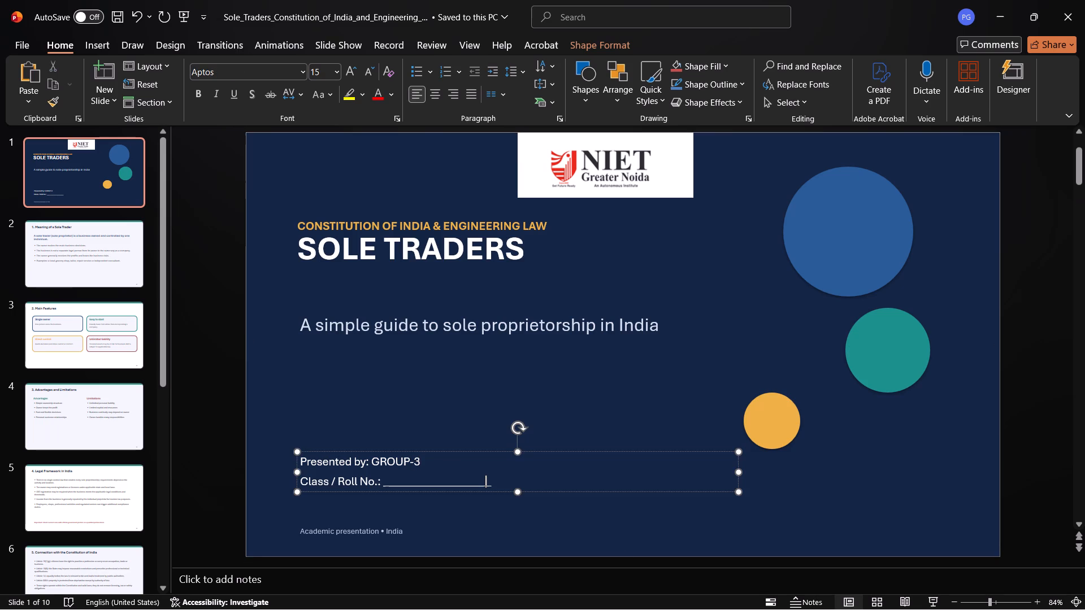
{"action": "key", "text": "Right"}
{"action": "key", "text": "BackSpace"}
{"action": "key", "text": "BackSpace"}
{"action": "key", "text": "BackSpace"}
{"action": "key", "text": "BackSpace"}
{"action": "key", "text": "BackSpace"}
{"action": "key", "text": "BackSpace"}
{"action": "key", "text": "BackSpace"}
{"action": "key", "text": "BackSpace"}
{"action": "key", "text": "BackSpace"}
{"action": "key", "text": "BackSpace"}
{"action": "key", "text": "BackSpace"}
{"action": "key", "text": "BackSpace"}
{"action": "key", "text": "BackSpace"}
{"action": "key", "text": "BackSpace"}
{"action": "key", "text": "BackSpace"}
{"action": "key", "text": "BackSpace"}
{"action": "key", "text": "BackSpace"}
{"action": "key", "text": "BackSpace"}
{"action": "key", "text": "BackSpace"}
{"action": "key", "text": "BackSpace"}
{"action": "type", "text": "AIML-"}
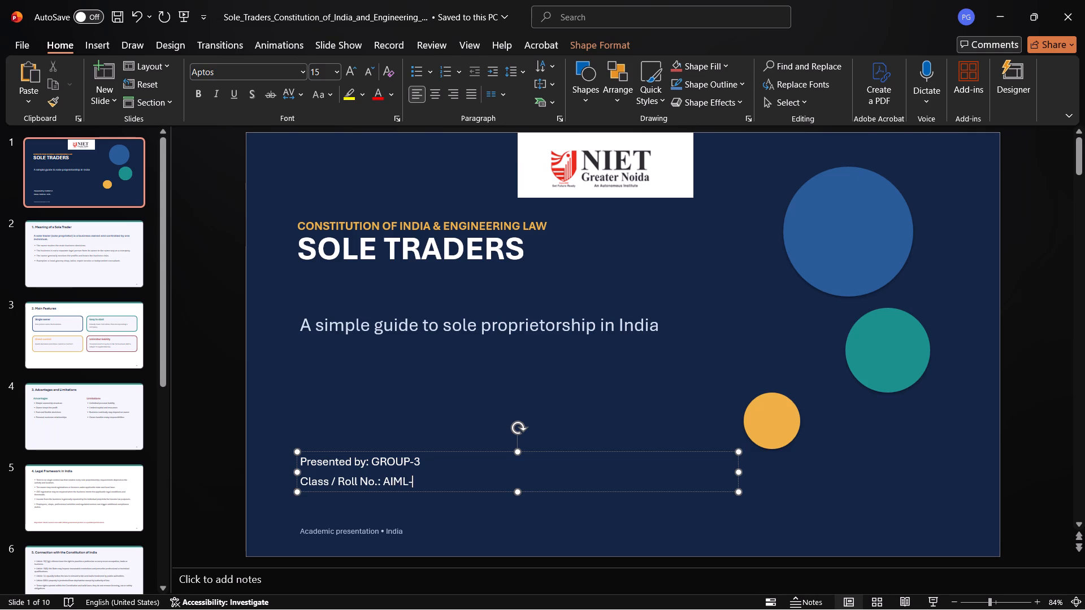
{"action": "key", "text": "d"}
{"action": "left_click", "coordinate": [688, 421]}
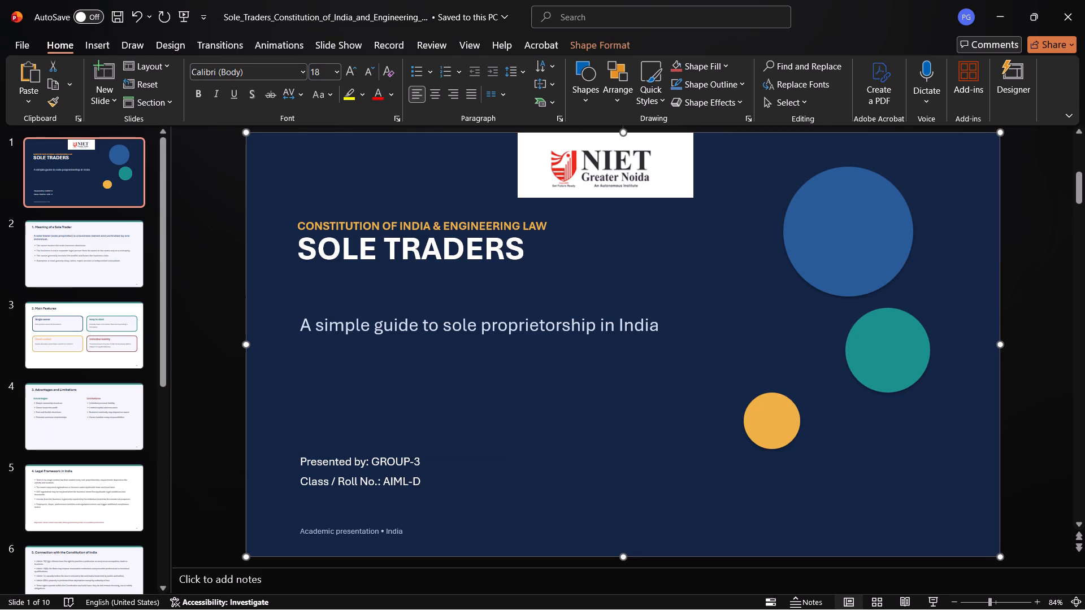
Delete the "Thank you • Questions?" text at the bottom of the Conclusion slide.
{"action": "scroll", "coordinate": [417, 538], "scroll_direction": "down", "scroll_amount": 3}
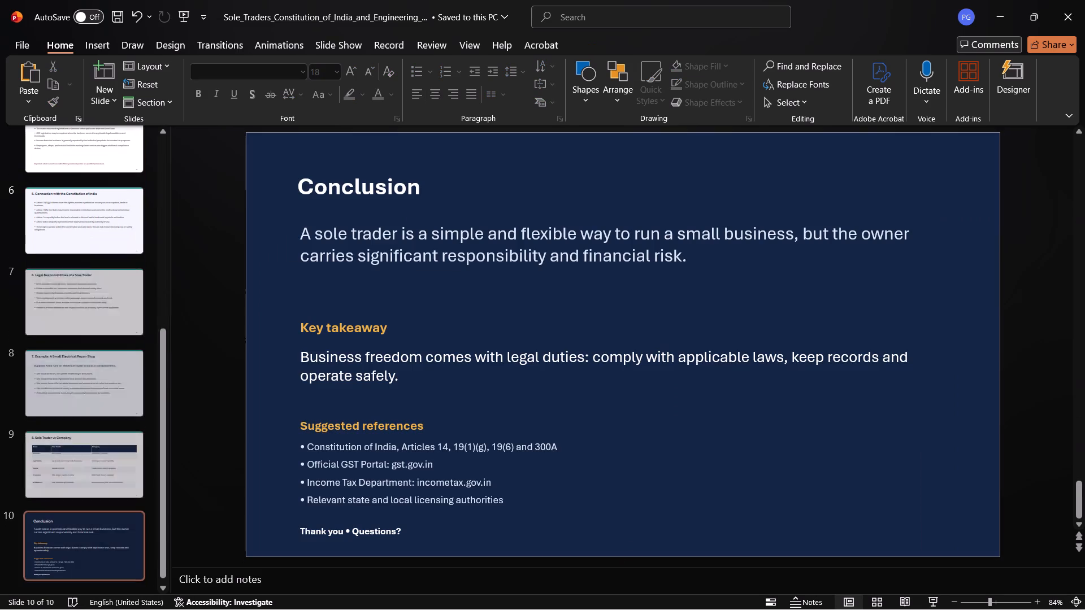
{"action": "scroll", "coordinate": [417, 538], "scroll_direction": "down", "scroll_amount": 3}
{"action": "left_click", "coordinate": [402, 530]}
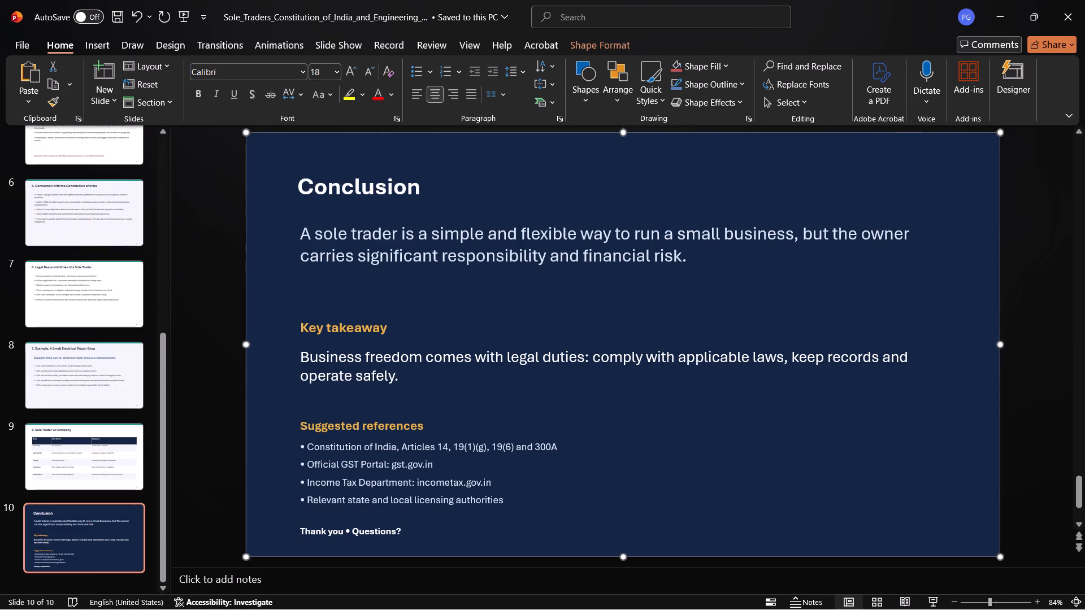
{"action": "left_click", "coordinate": [390, 534]}
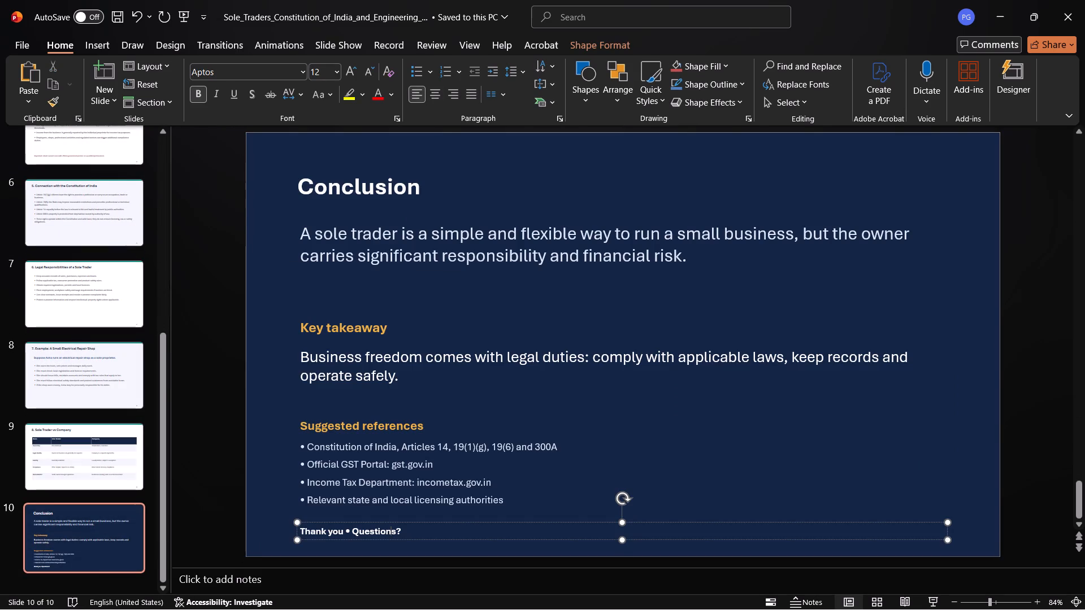
{"action": "left_click", "coordinate": [403, 531]}
{"action": "left_click", "coordinate": [403, 531]}
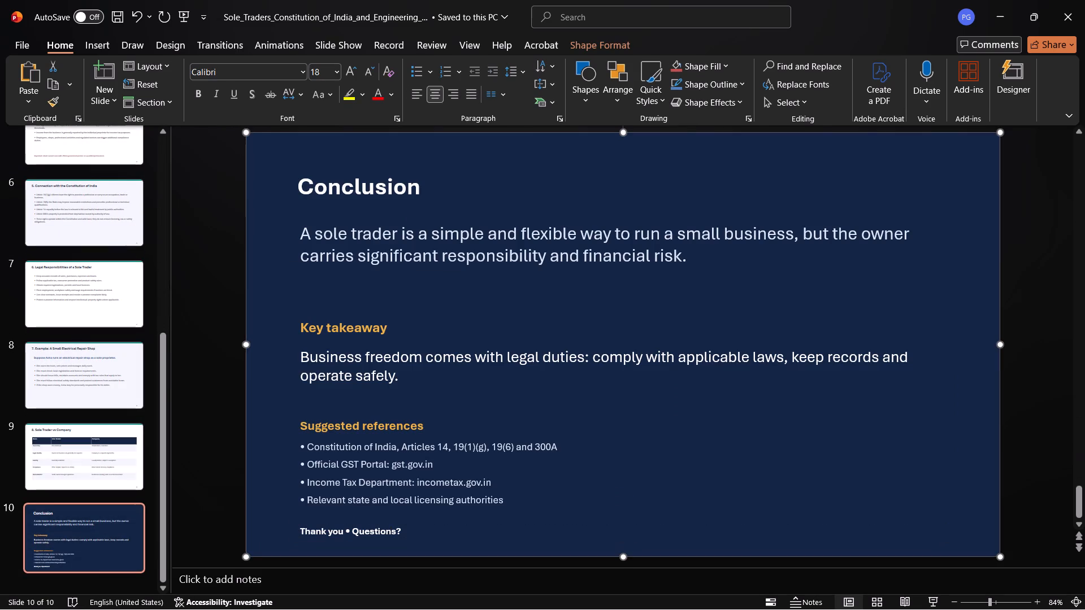
{"action": "left_click", "coordinate": [398, 532]}
{"action": "key", "text": "Right"}
{"action": "key", "text": "BackSpace"}
{"action": "key", "text": "BackSpace"}
{"action": "key", "text": "BackSpace"}
{"action": "key", "text": "BackSpace"}
{"action": "key", "text": "BackSpace"}
{"action": "key", "text": "BackSpace"}
{"action": "key", "text": "BackSpace"}
{"action": "key", "text": "BackSpace"}
{"action": "key", "text": "BackSpace"}
{"action": "key", "text": "BackSpace"}
{"action": "key", "text": "BackSpace"}
{"action": "key", "text": "BackSpace"}
{"action": "key", "text": "BackSpace"}
{"action": "key", "text": "BackSpace"}
{"action": "key", "text": "BackSpace"}
{"action": "key", "text": "BackSpace"}
{"action": "key", "text": "BackSpace"}
{"action": "key", "text": "BackSpace"}
{"action": "key", "text": "BackSpace"}
{"action": "key", "text": "BackSpace"}
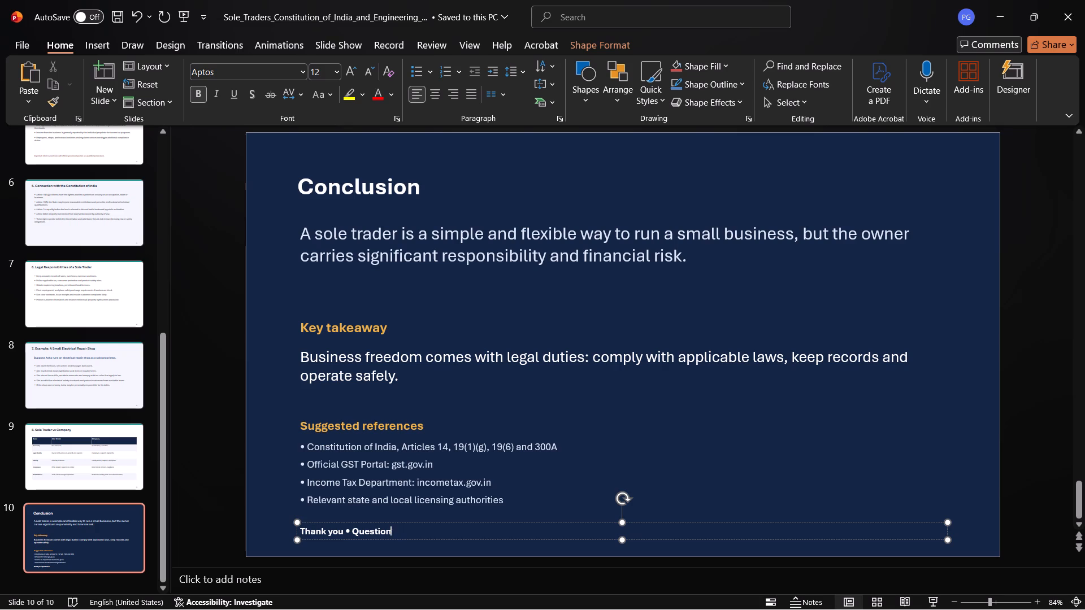
{"action": "key", "text": "BackSpace"}
{"action": "key", "text": "BackSpace"}
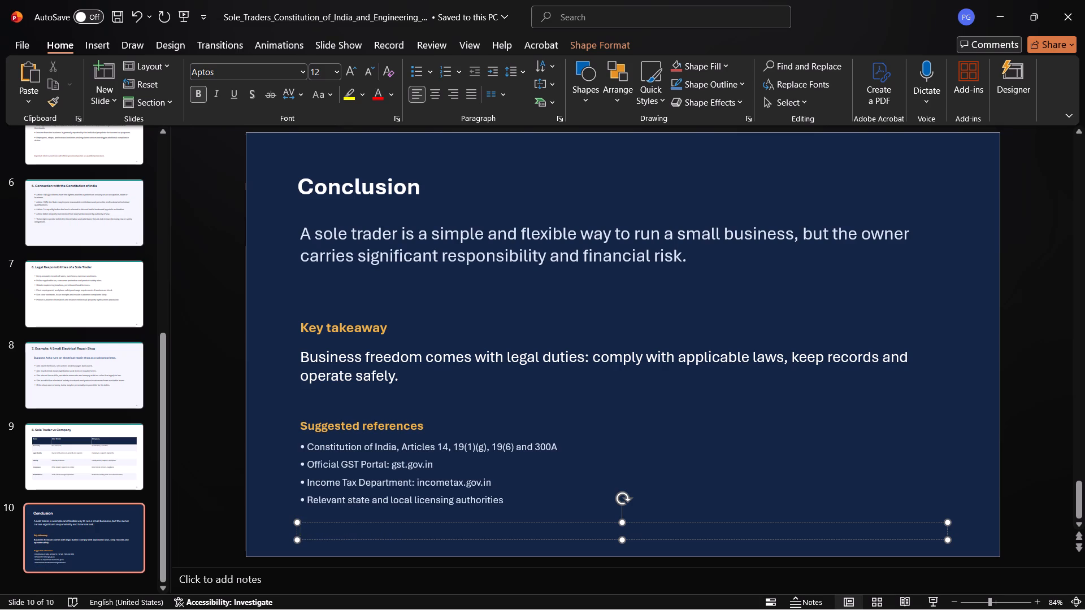
{"action": "left_click", "coordinate": [1034, 406]}
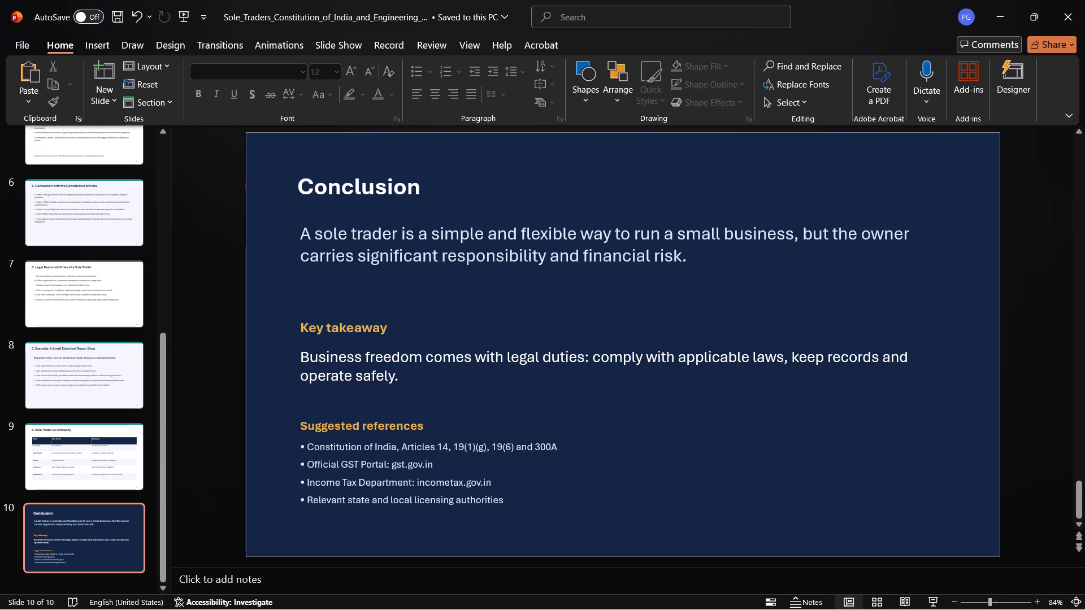
Add a new blank slide after the Conclusion slide.
{"action": "scroll", "coordinate": [186, 308], "scroll_direction": "down", "scroll_amount": 1}
{"action": "scroll", "coordinate": [125, 256], "scroll_direction": "up", "scroll_amount": 11}
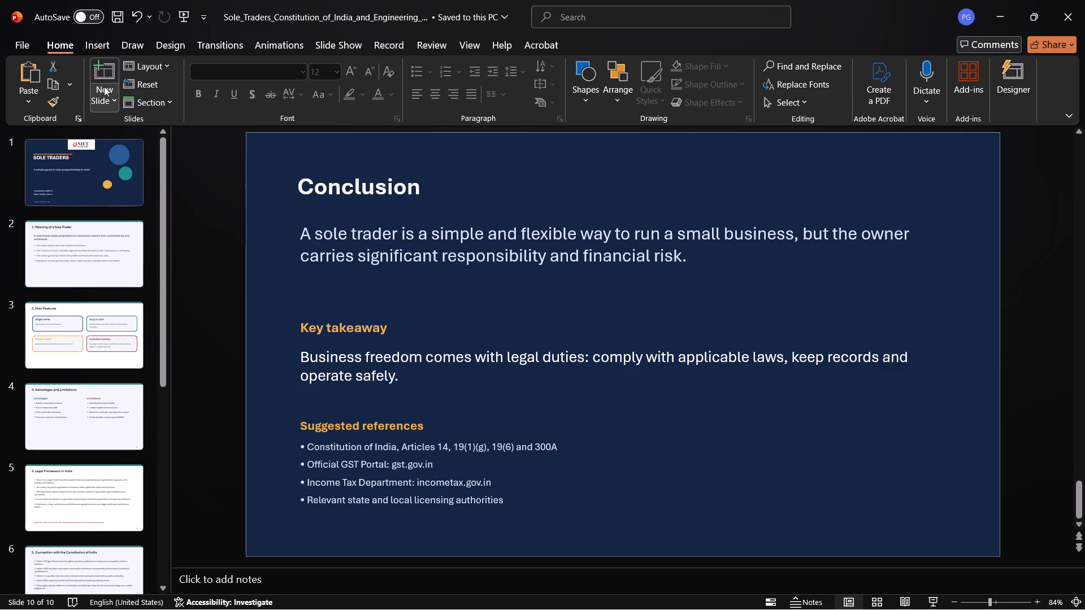
{"action": "left_click", "coordinate": [104, 86]}
{"action": "left_click", "coordinate": [107, 71]}
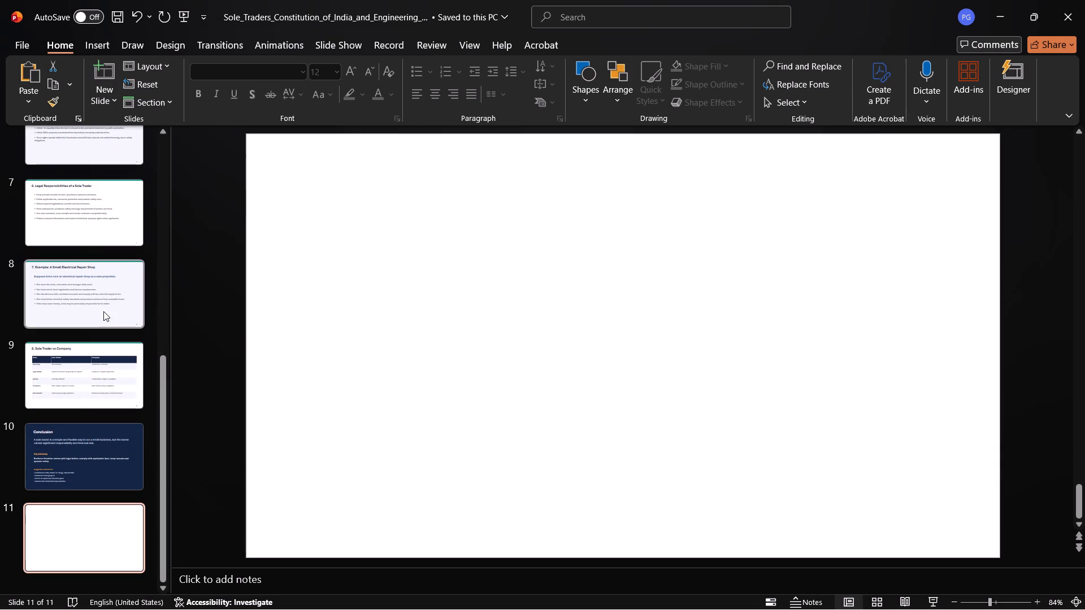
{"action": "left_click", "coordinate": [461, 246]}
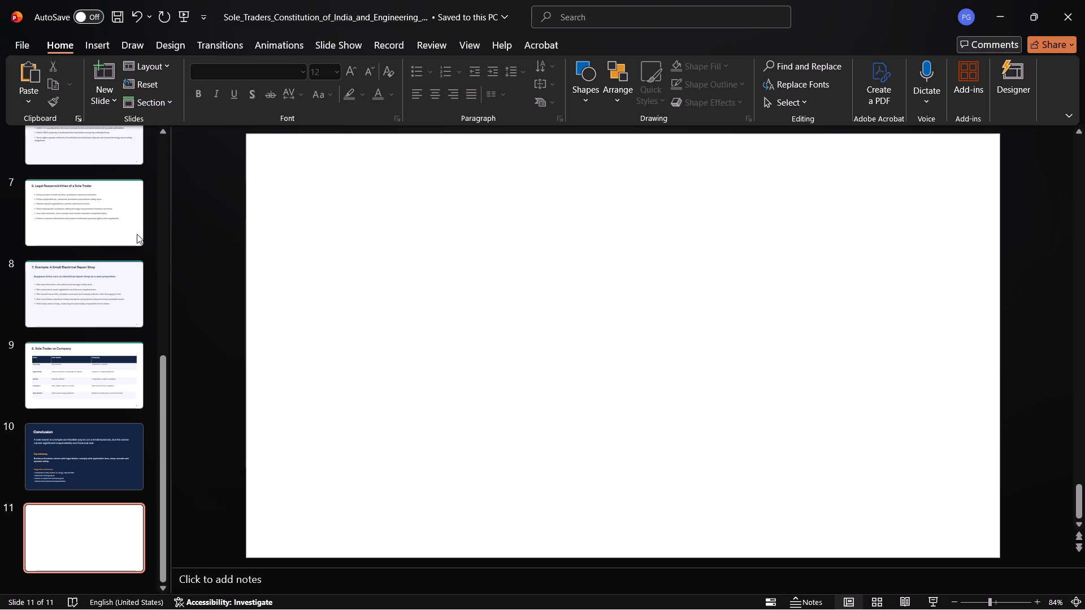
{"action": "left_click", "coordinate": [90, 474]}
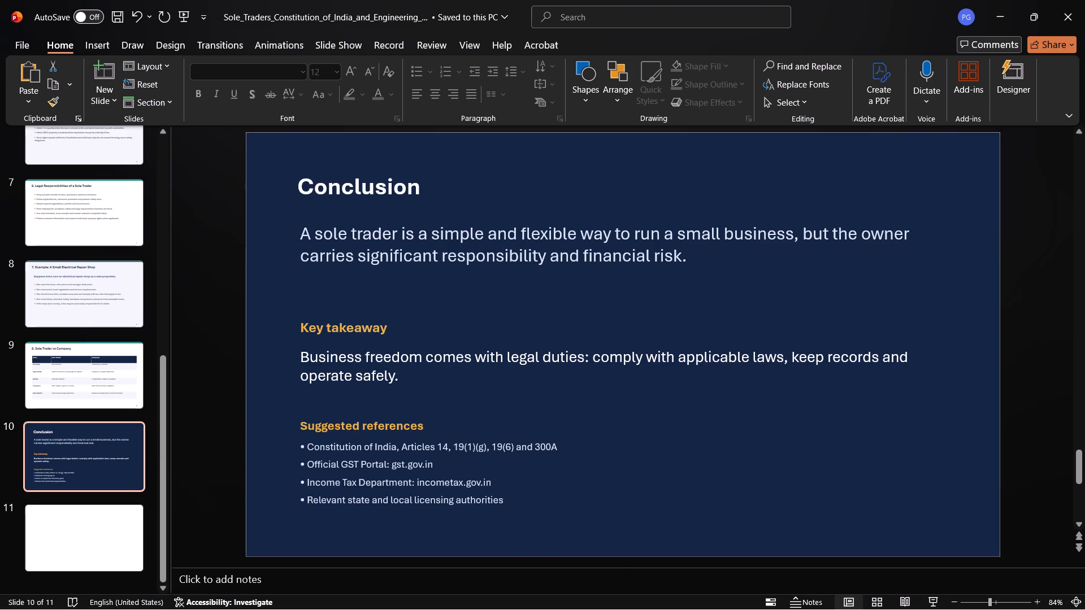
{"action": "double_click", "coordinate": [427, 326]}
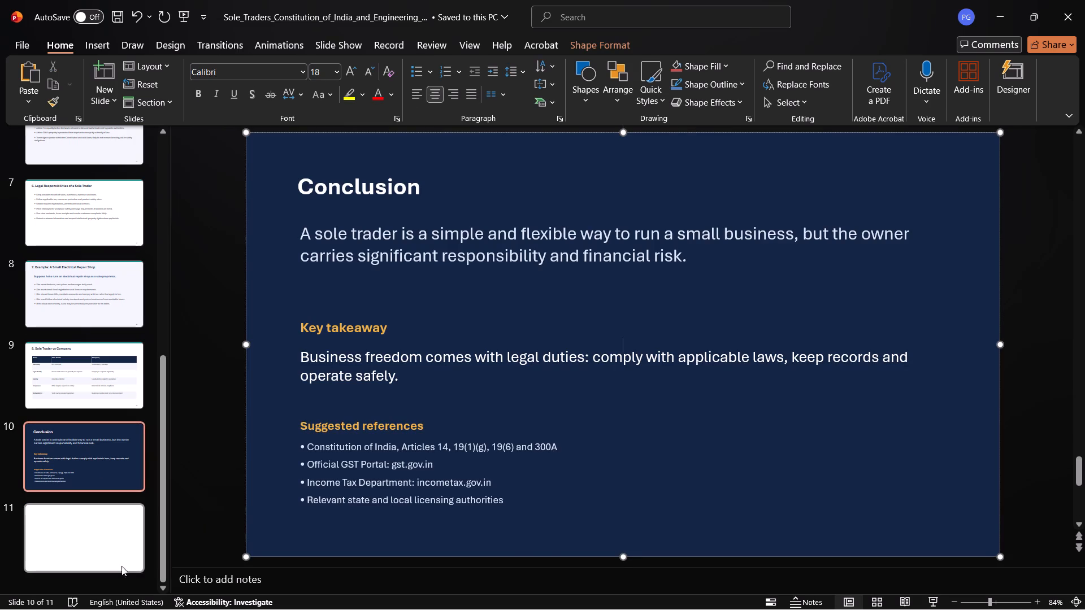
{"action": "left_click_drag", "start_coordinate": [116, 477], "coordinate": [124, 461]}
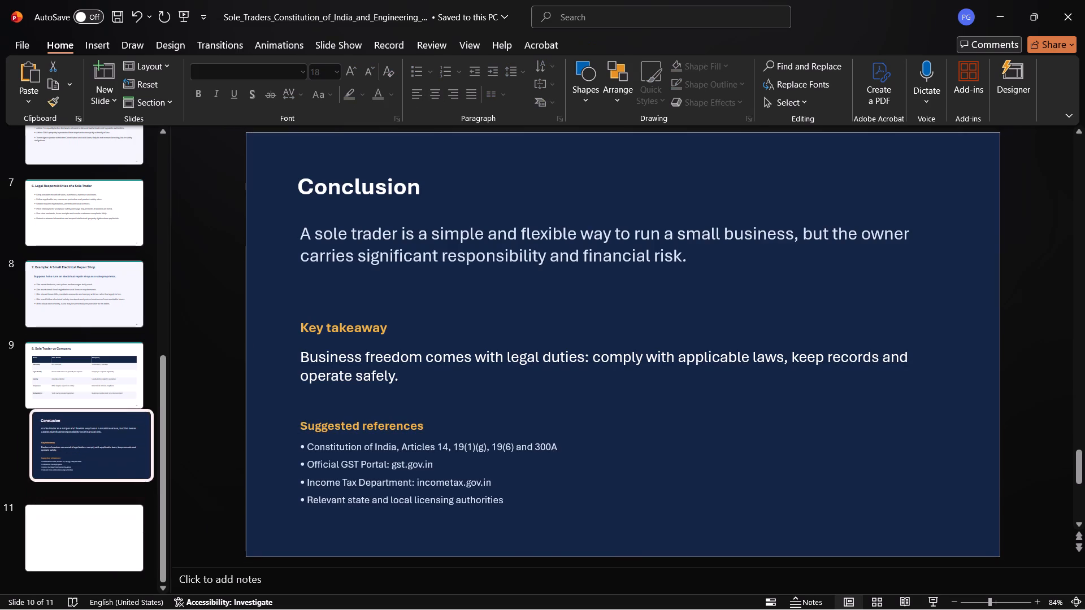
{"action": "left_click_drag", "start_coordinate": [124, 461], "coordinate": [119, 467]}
Draw a large text box across the central area of the blank slide 11.
{"action": "left_click", "coordinate": [116, 526]}
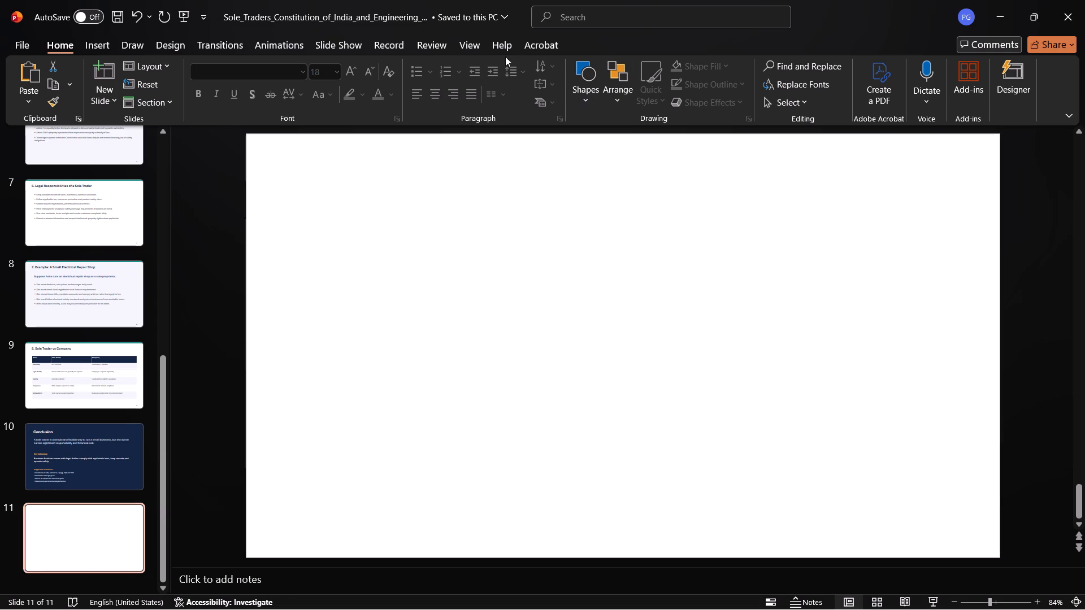
{"action": "left_click", "coordinate": [99, 39]}
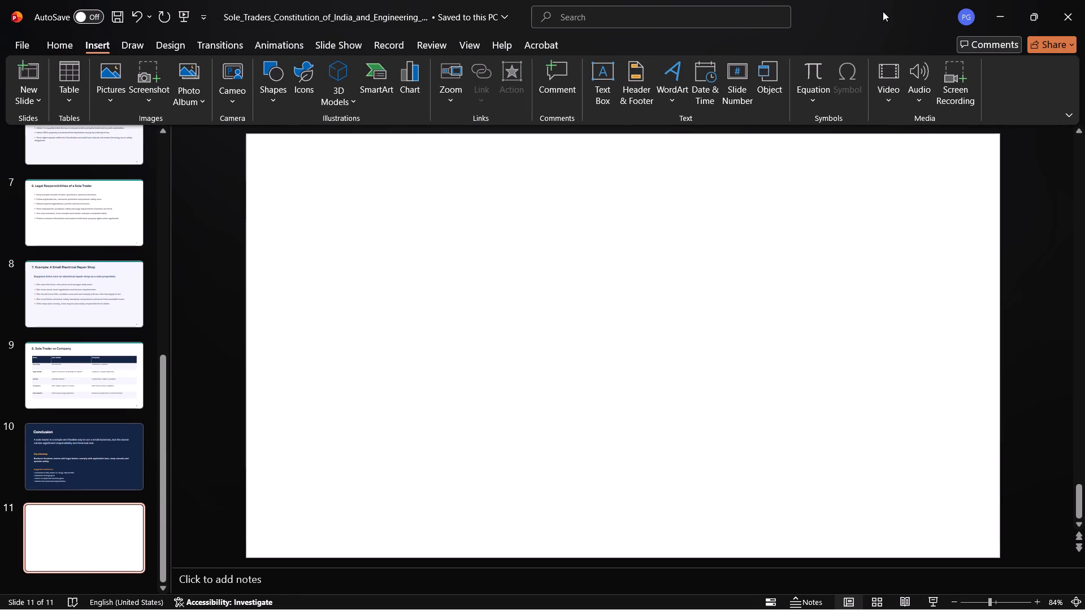
{"action": "left_click", "coordinate": [605, 96]}
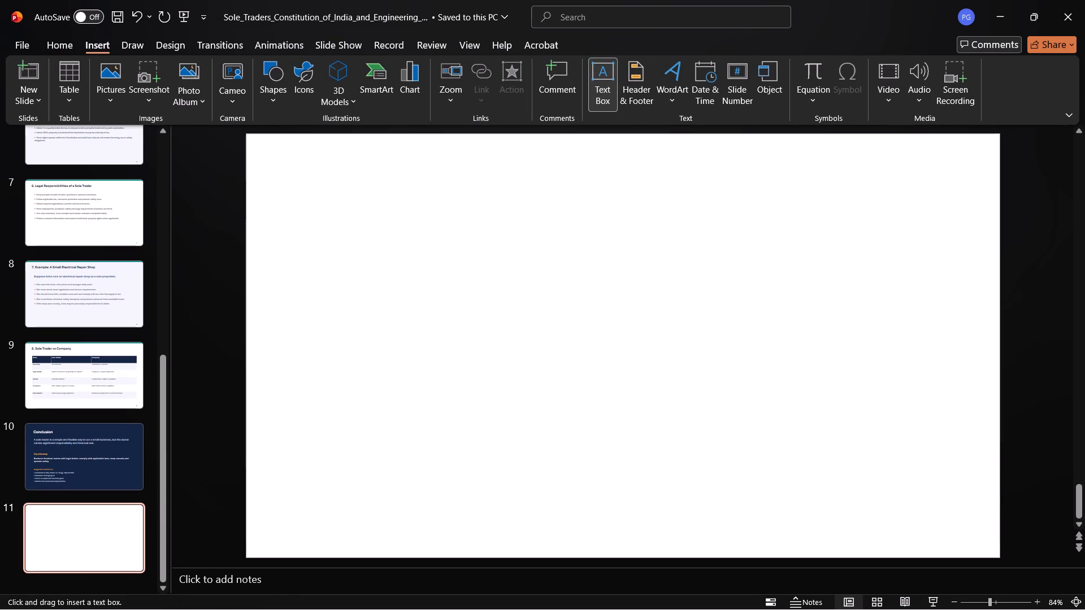
{"action": "left_click_drag", "start_coordinate": [416, 185], "coordinate": [831, 353]}
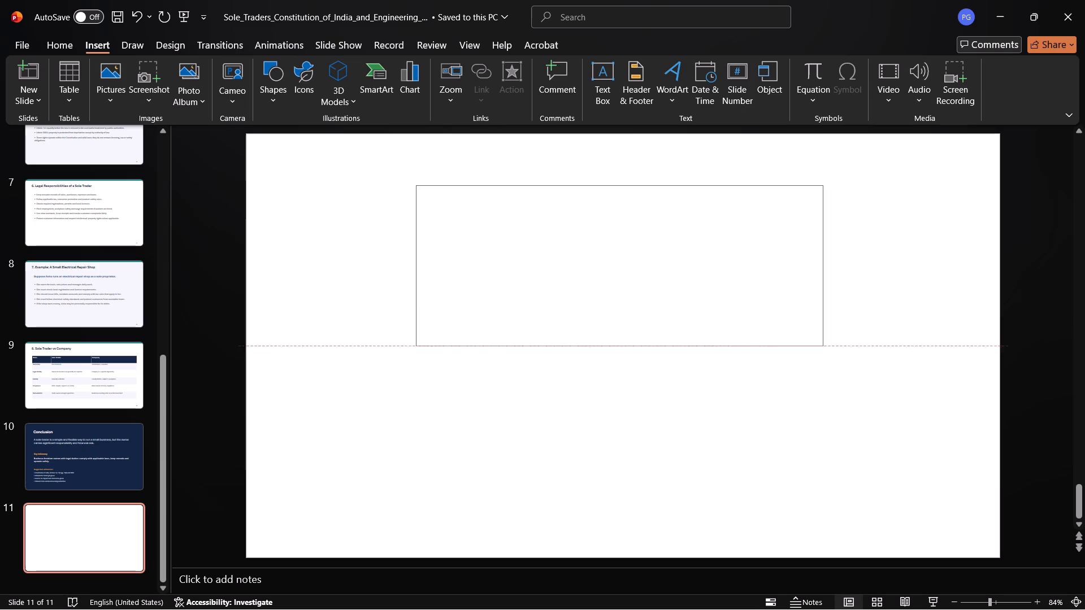
{"action": "left_click_drag", "start_coordinate": [831, 353], "coordinate": [866, 463]}
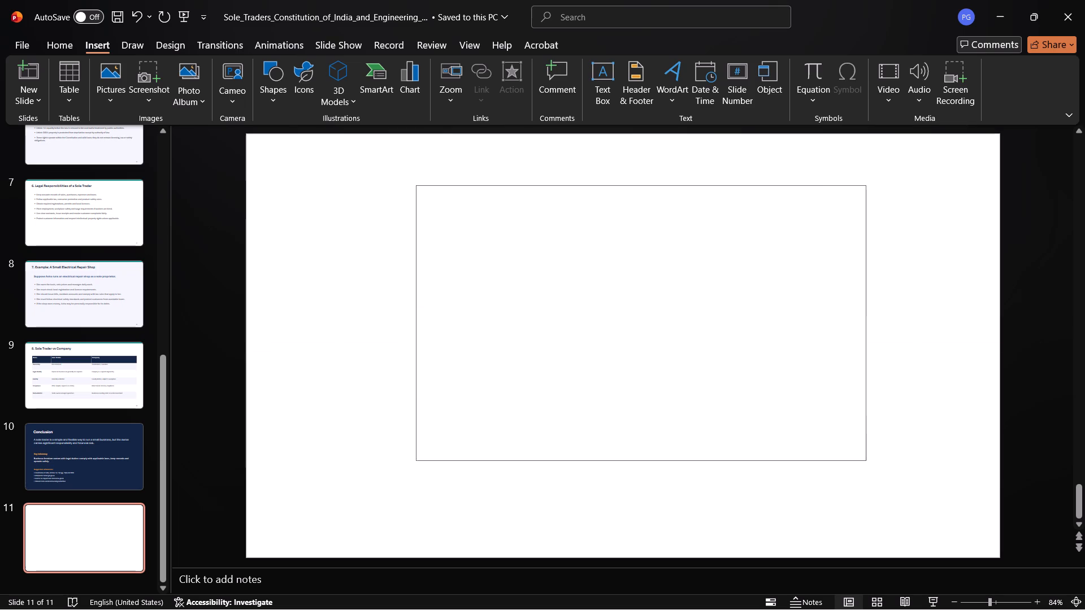
{"action": "left_click_drag", "start_coordinate": [866, 463], "coordinate": [866, 473]}
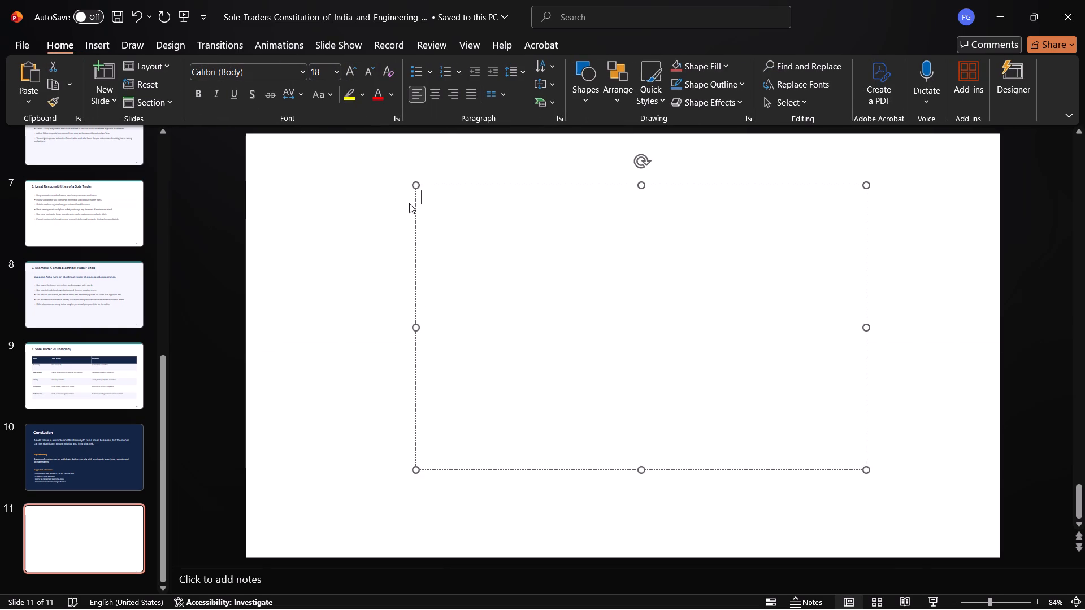
Set the font size of the empty text box on slide 11 to 72.
{"action": "left_click", "coordinate": [335, 73]}
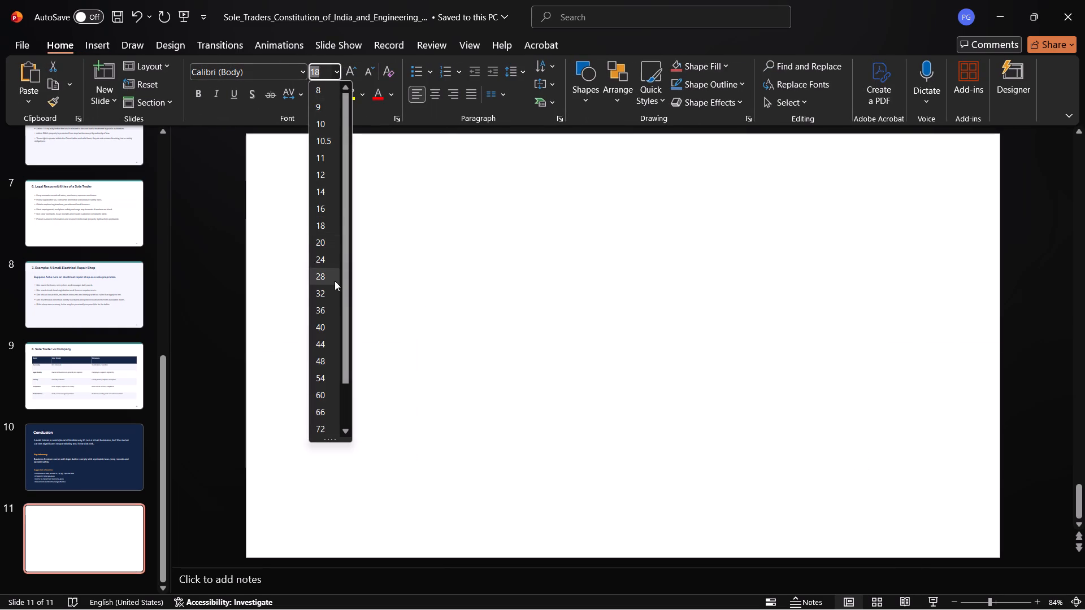
{"action": "left_click", "coordinate": [319, 341]}
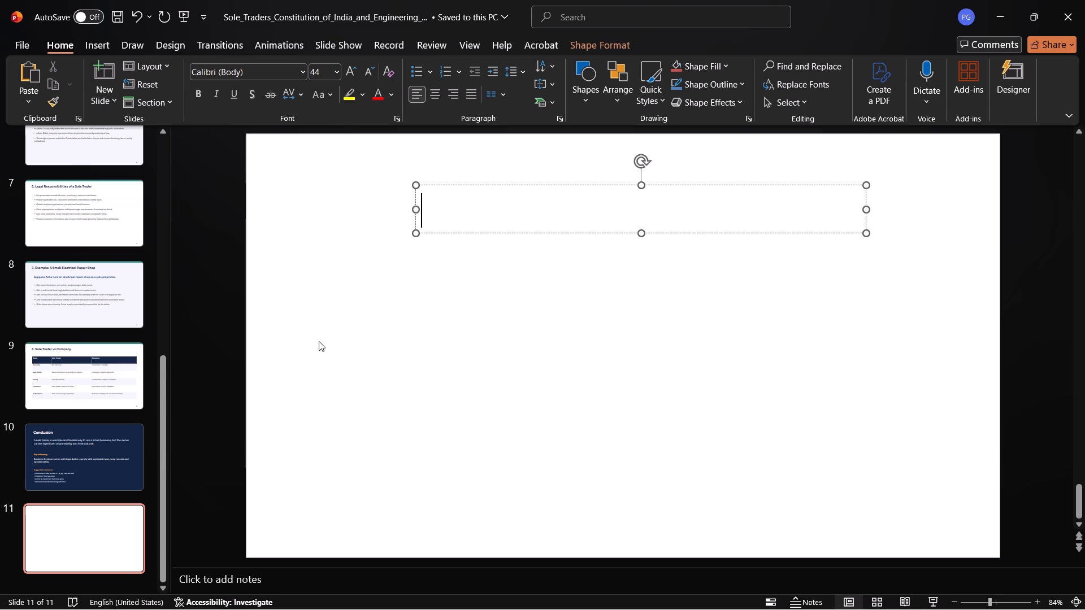
{"action": "left_click", "coordinate": [337, 75]}
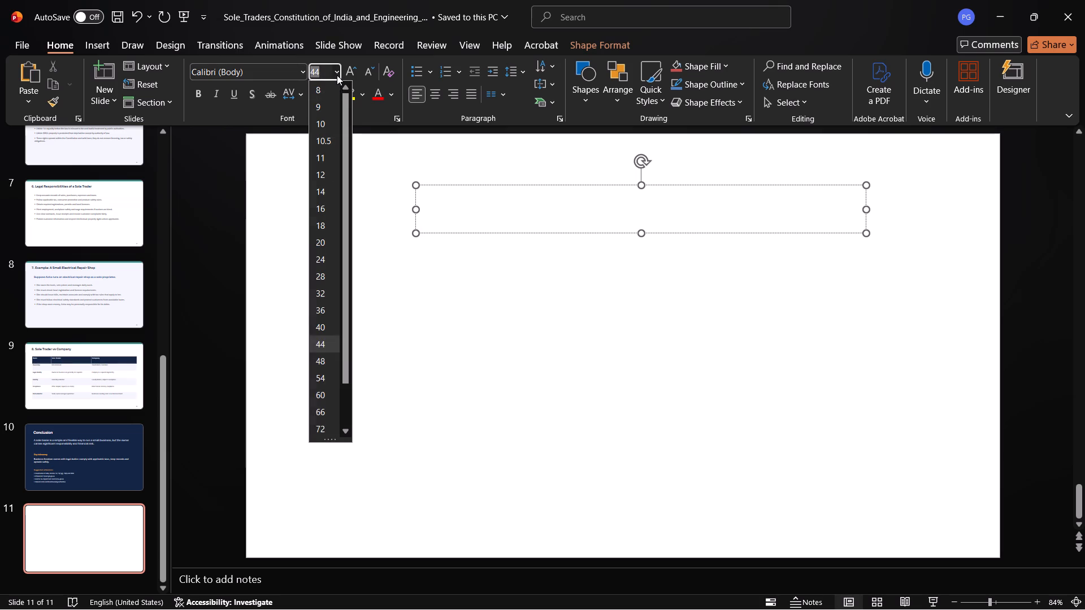
{"action": "left_click", "coordinate": [323, 428]}
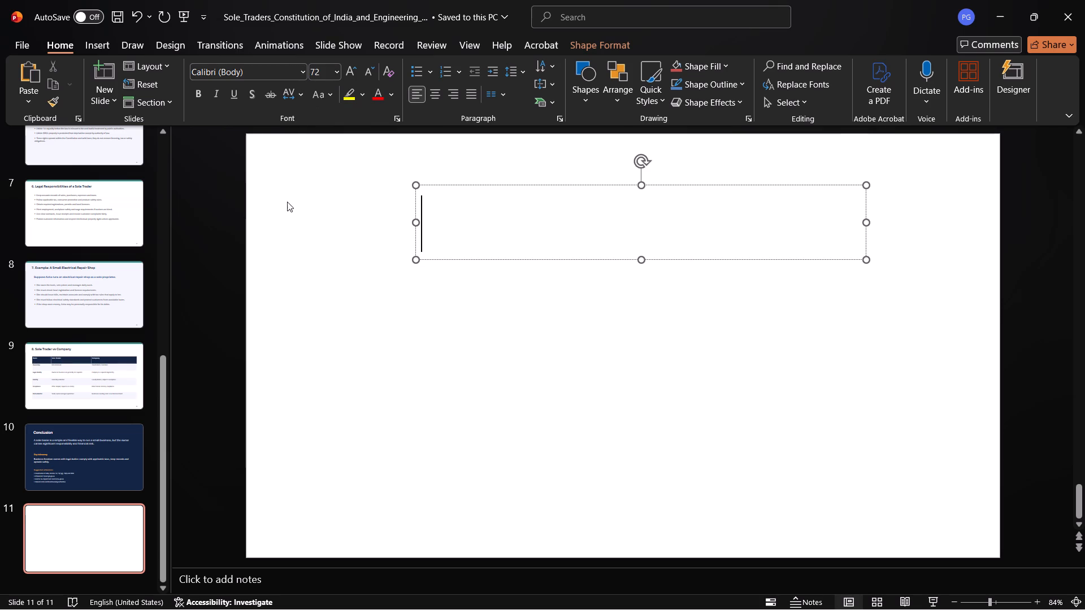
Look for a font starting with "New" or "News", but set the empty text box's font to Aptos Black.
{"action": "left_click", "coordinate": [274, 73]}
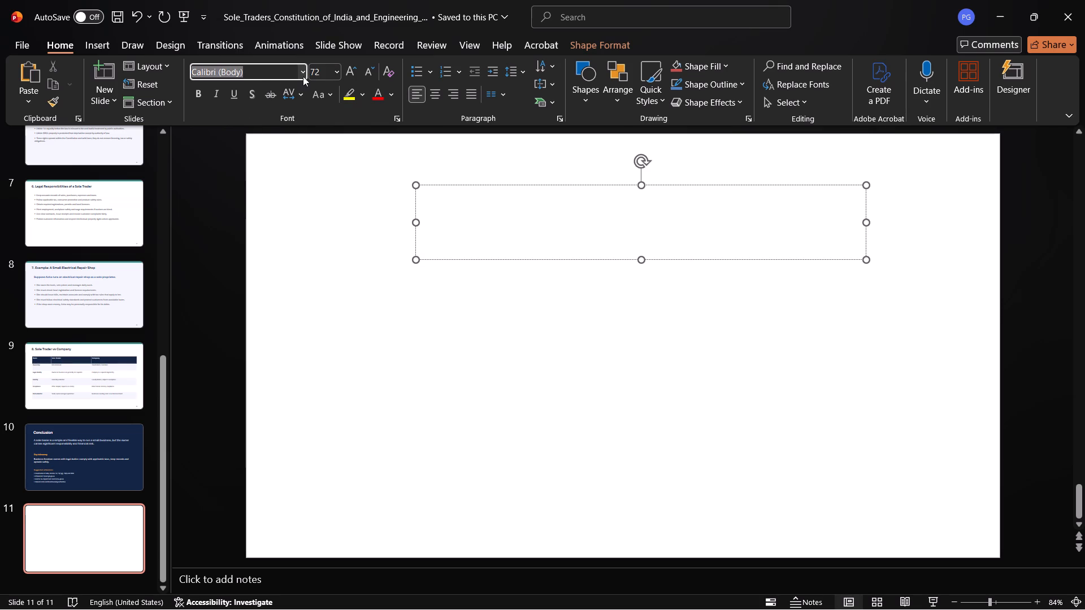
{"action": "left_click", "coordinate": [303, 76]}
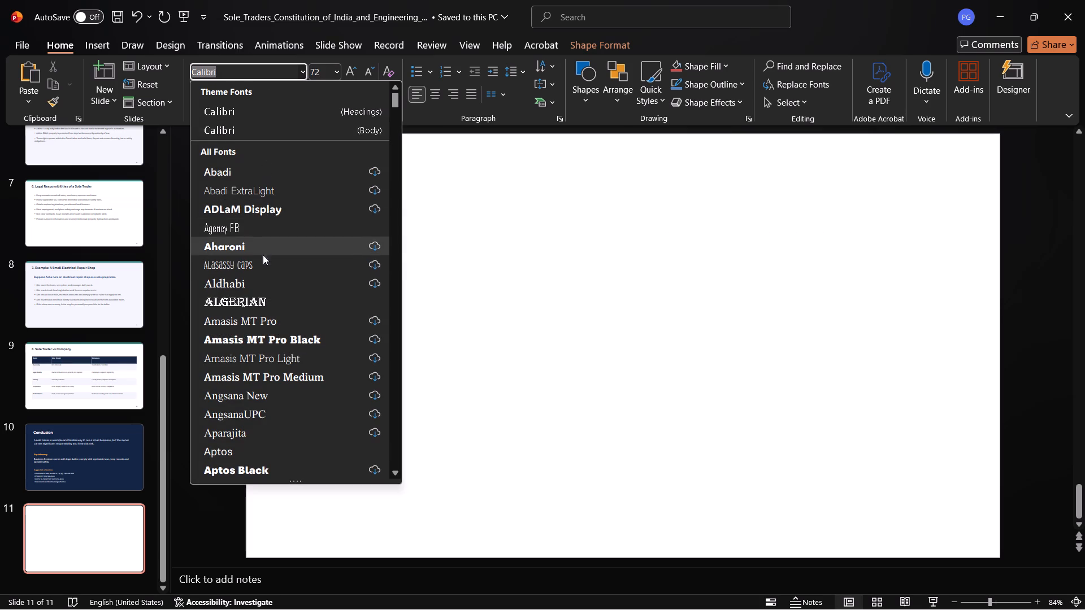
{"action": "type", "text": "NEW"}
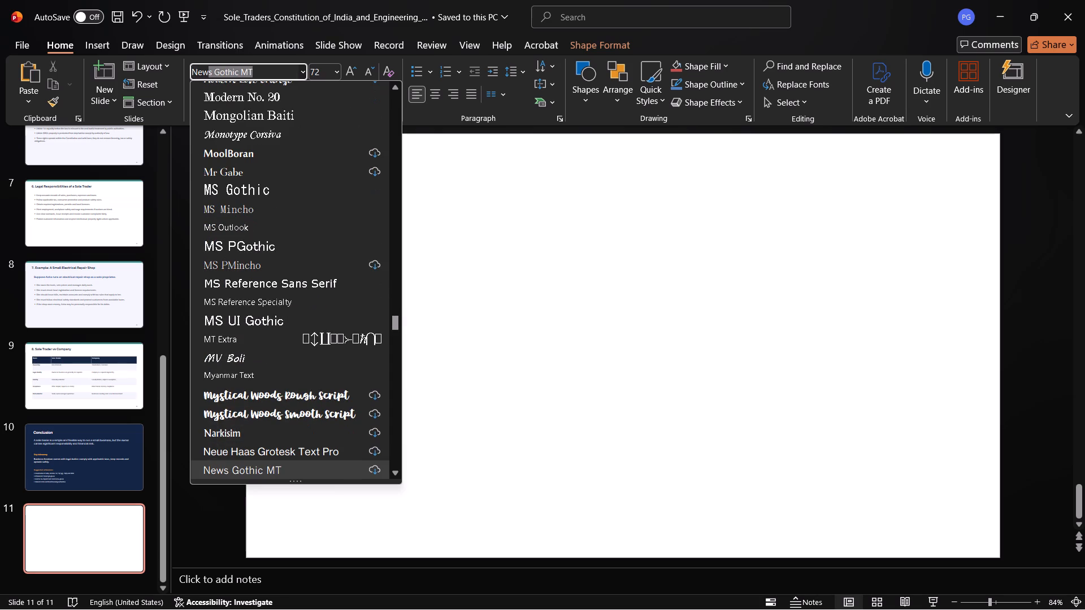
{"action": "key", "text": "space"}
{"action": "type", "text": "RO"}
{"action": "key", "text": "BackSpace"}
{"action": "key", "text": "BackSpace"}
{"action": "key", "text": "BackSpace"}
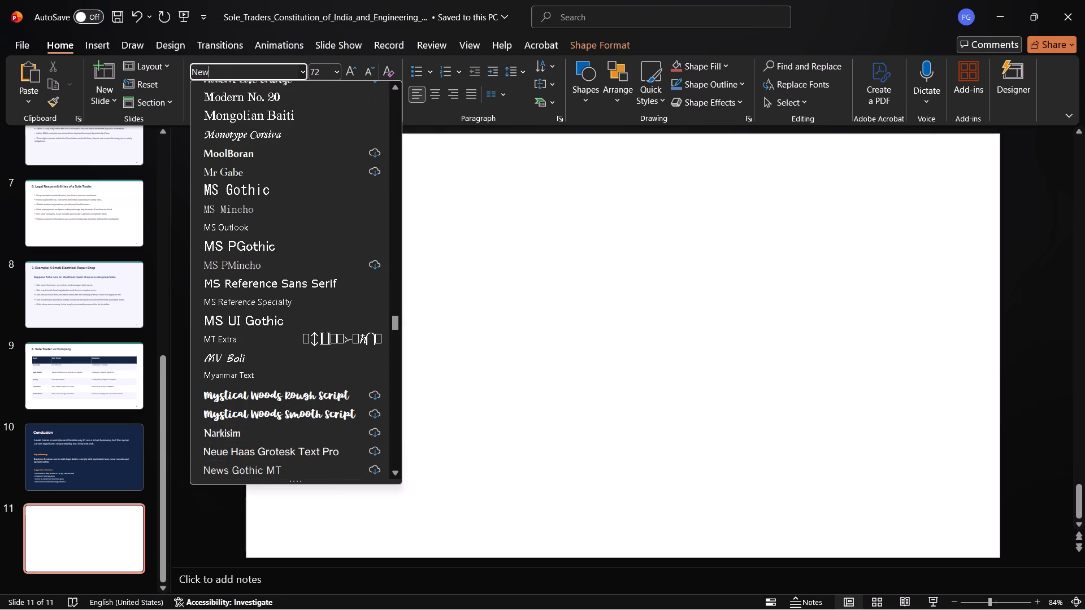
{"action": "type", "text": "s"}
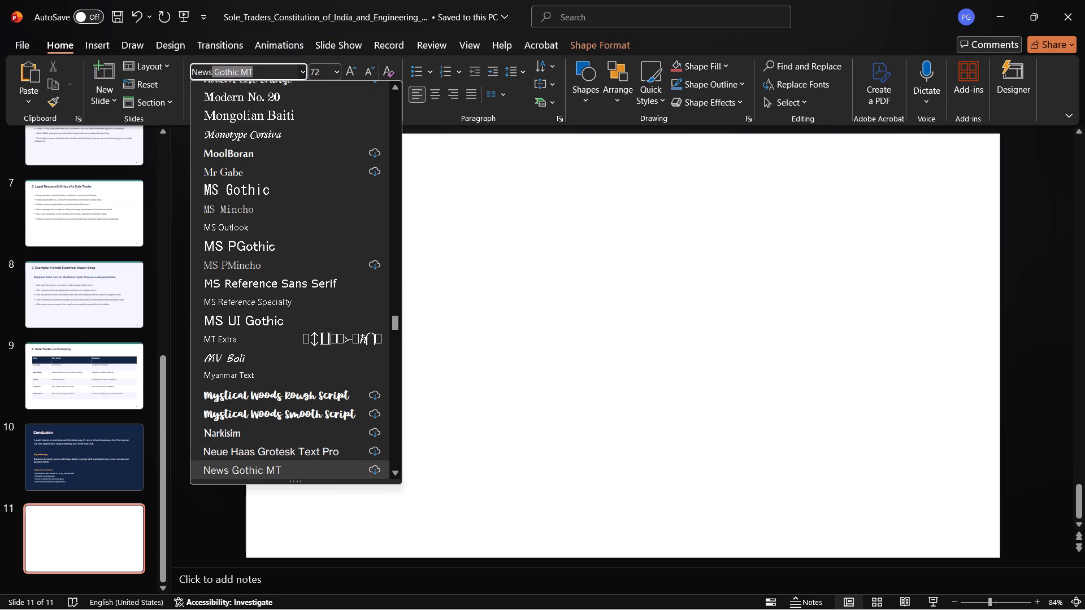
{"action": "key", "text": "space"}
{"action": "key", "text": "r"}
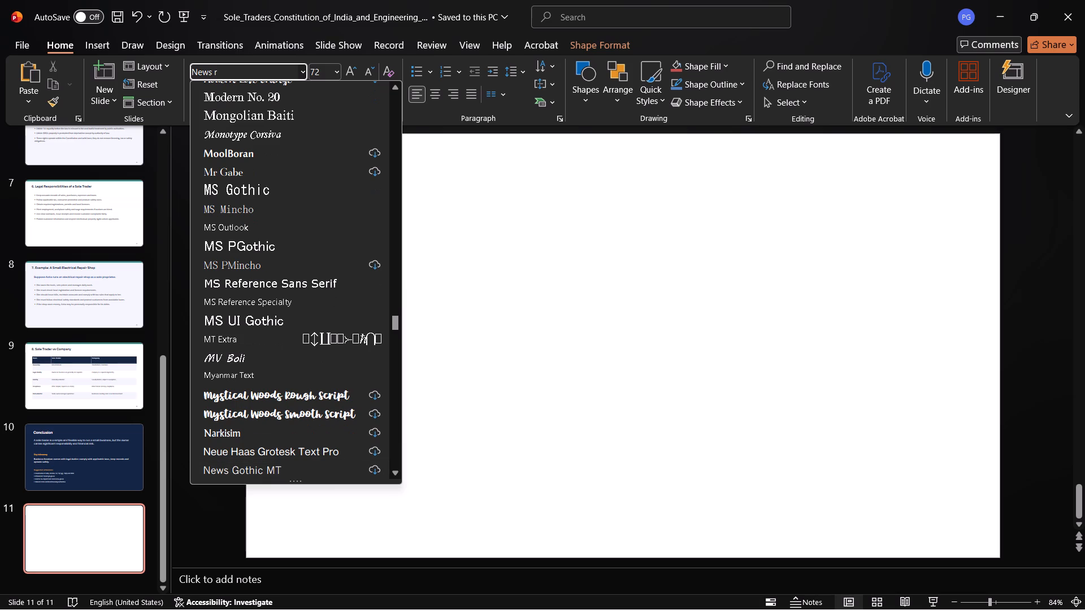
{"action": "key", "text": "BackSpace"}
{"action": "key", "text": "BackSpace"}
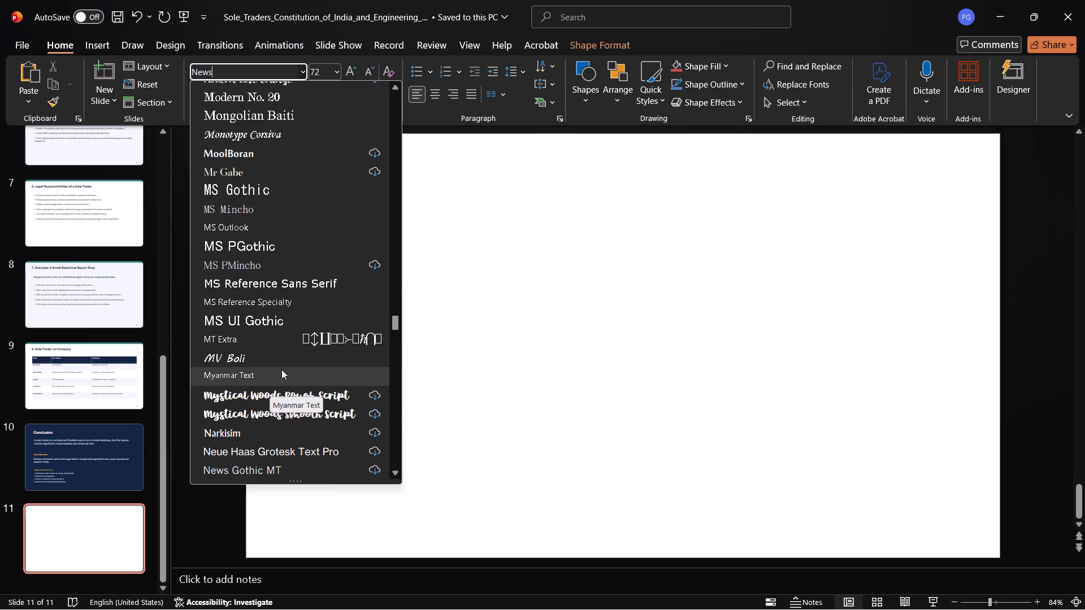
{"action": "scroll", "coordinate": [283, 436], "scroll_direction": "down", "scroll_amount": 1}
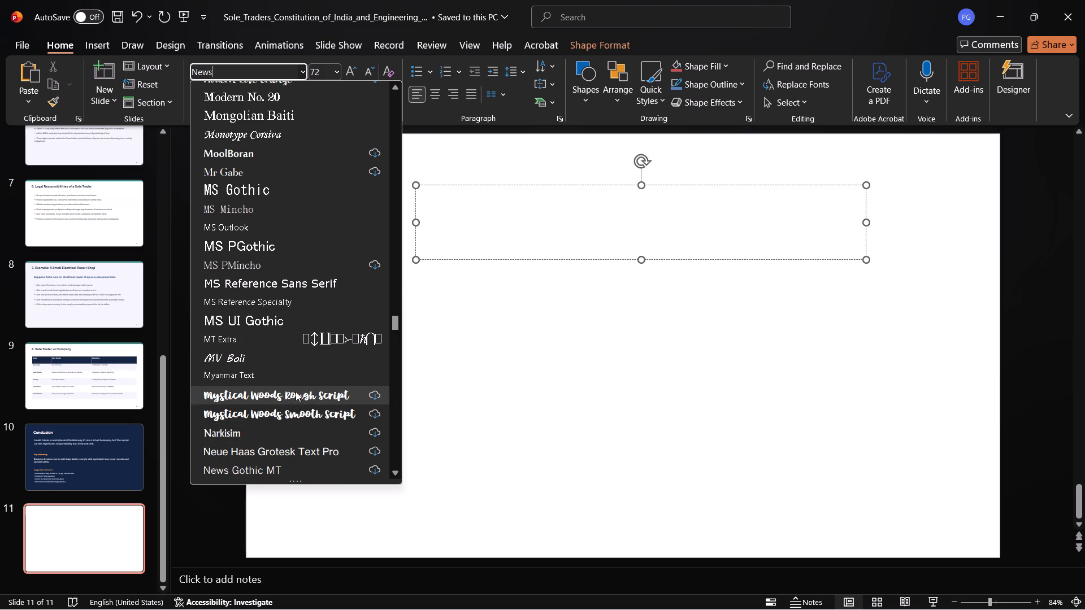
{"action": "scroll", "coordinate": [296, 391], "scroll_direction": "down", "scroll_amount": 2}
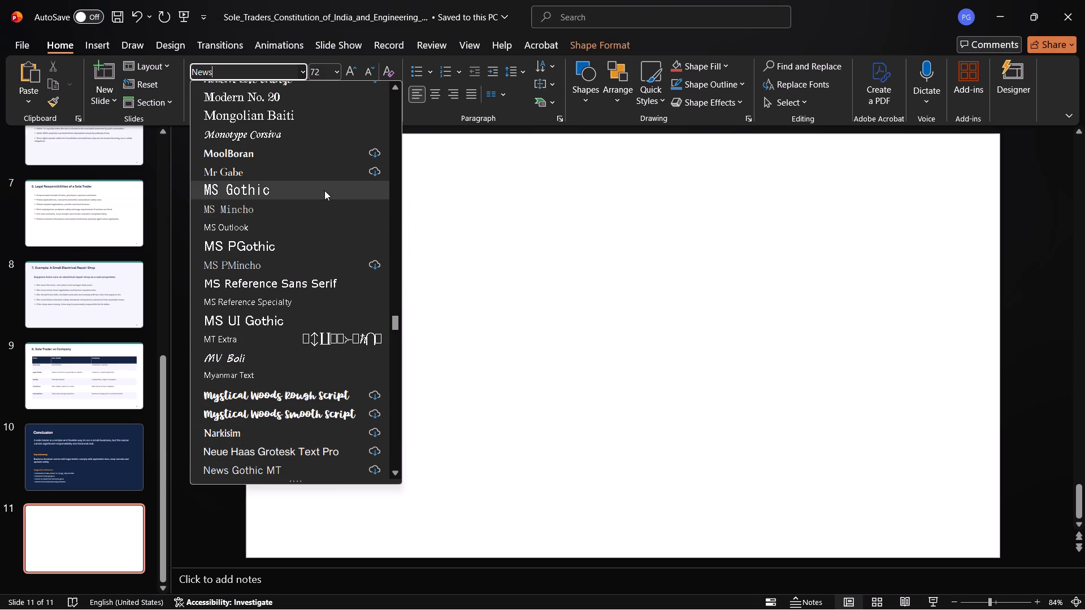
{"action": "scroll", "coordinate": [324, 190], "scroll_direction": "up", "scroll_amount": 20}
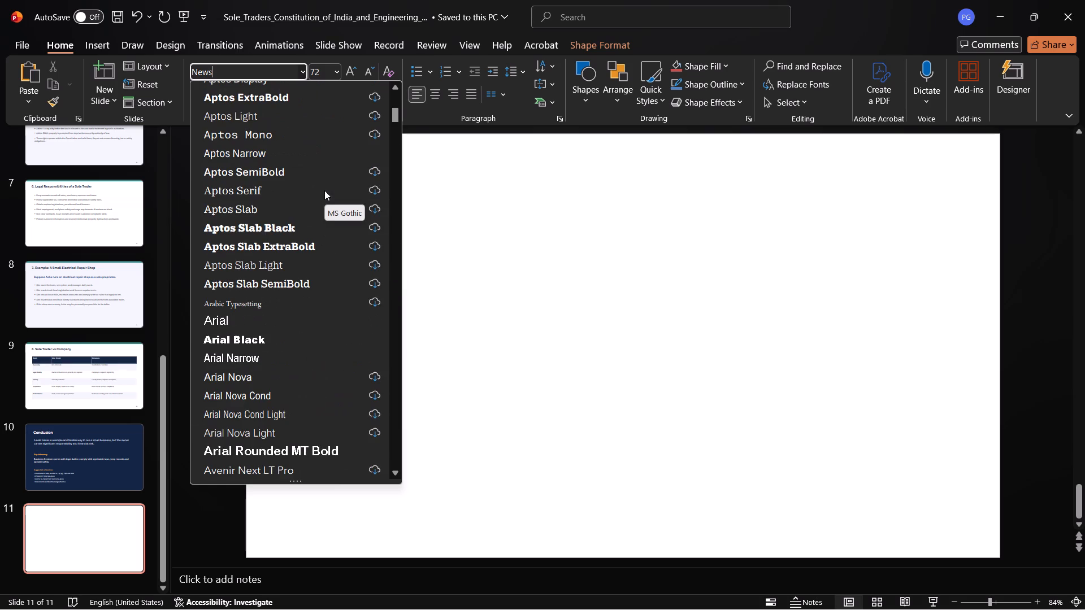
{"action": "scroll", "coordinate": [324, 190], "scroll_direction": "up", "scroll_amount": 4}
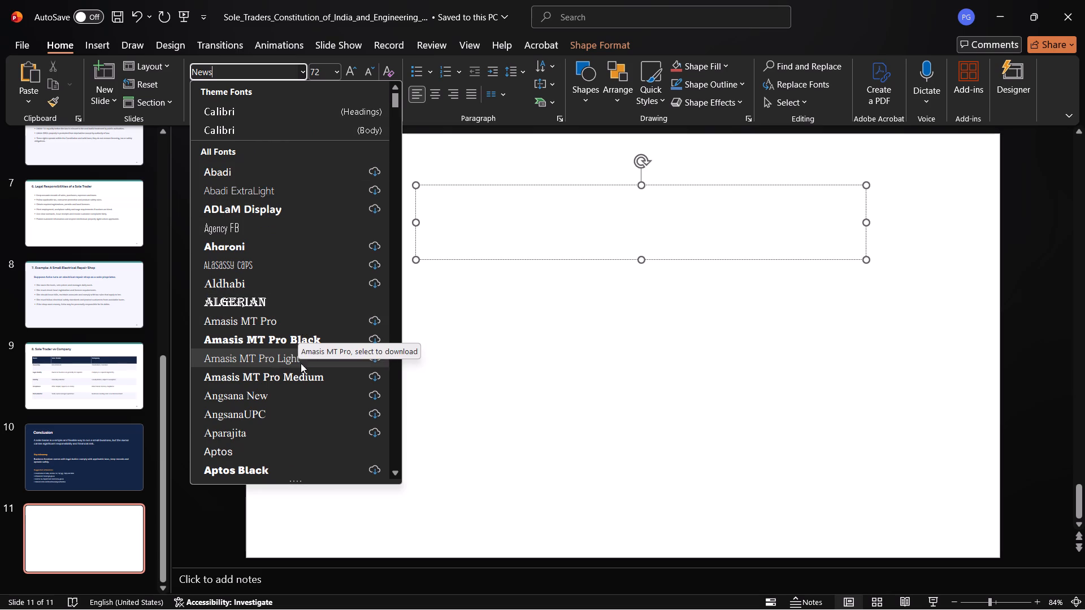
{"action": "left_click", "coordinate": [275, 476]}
Enter "Thank" as the first line of the text box on slide 11 and start a second line.
{"action": "type", "text": "th"}
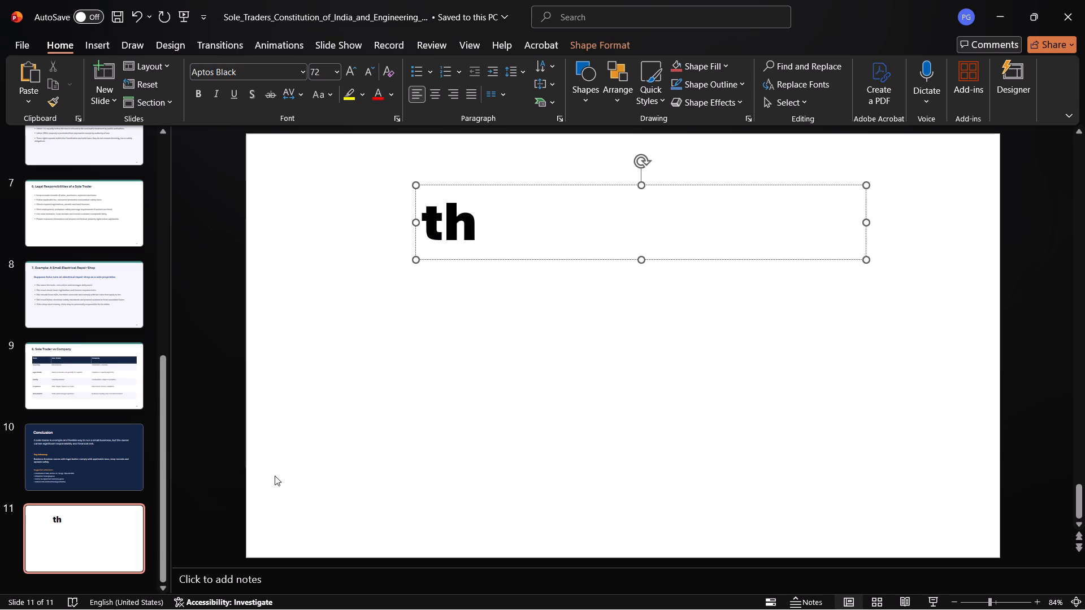
{"action": "key", "text": "BackSpace"}
{"action": "key", "text": "BackSpace"}
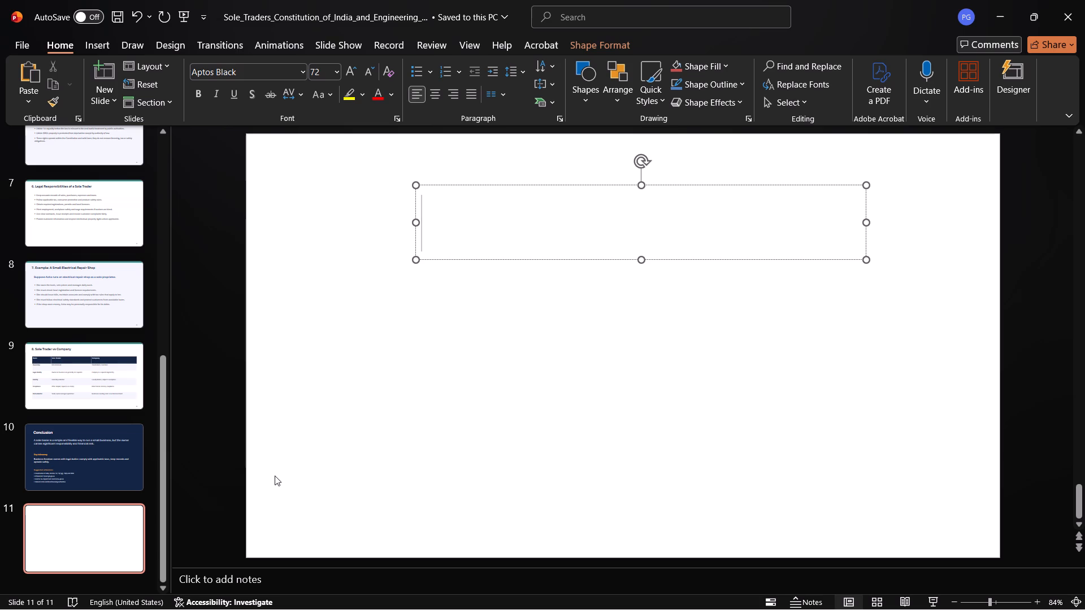
{"action": "key", "text": "t"}
{"action": "type", "text": "hank"}
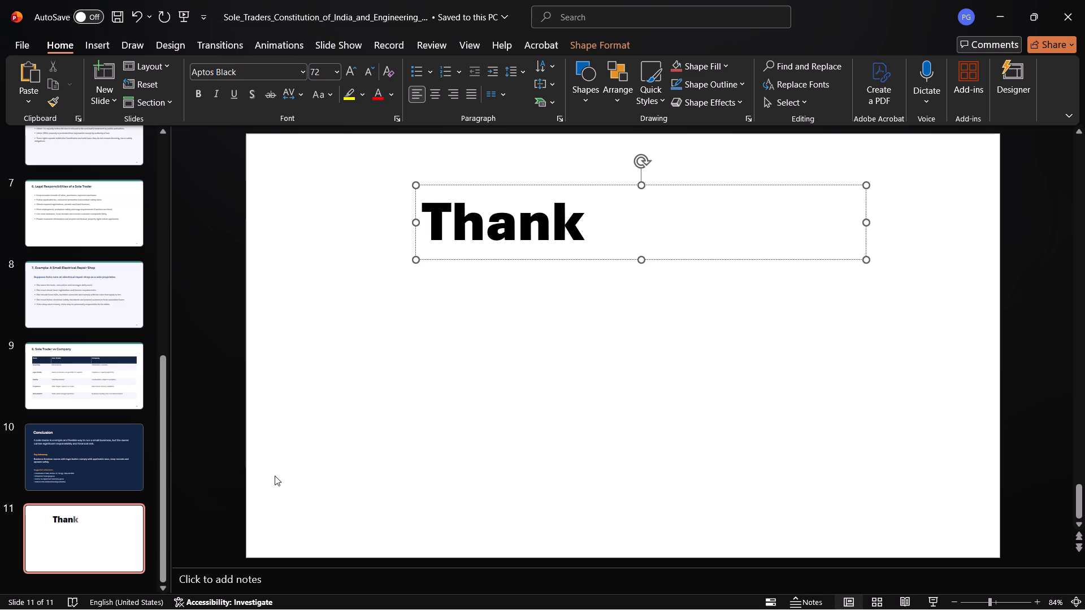
{"action": "key", "text": "space"}
{"action": "key", "text": "Return"}
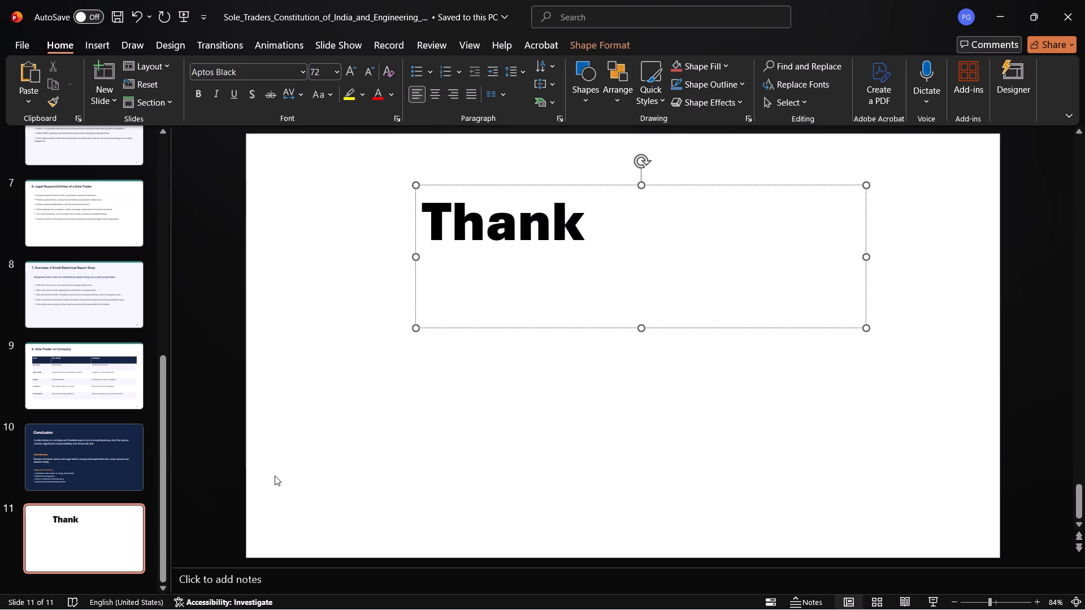
Enter "YOU !" in capitals, with a space before the exclamation mark, on the text box's second line.
{"action": "type", "text": "you"}
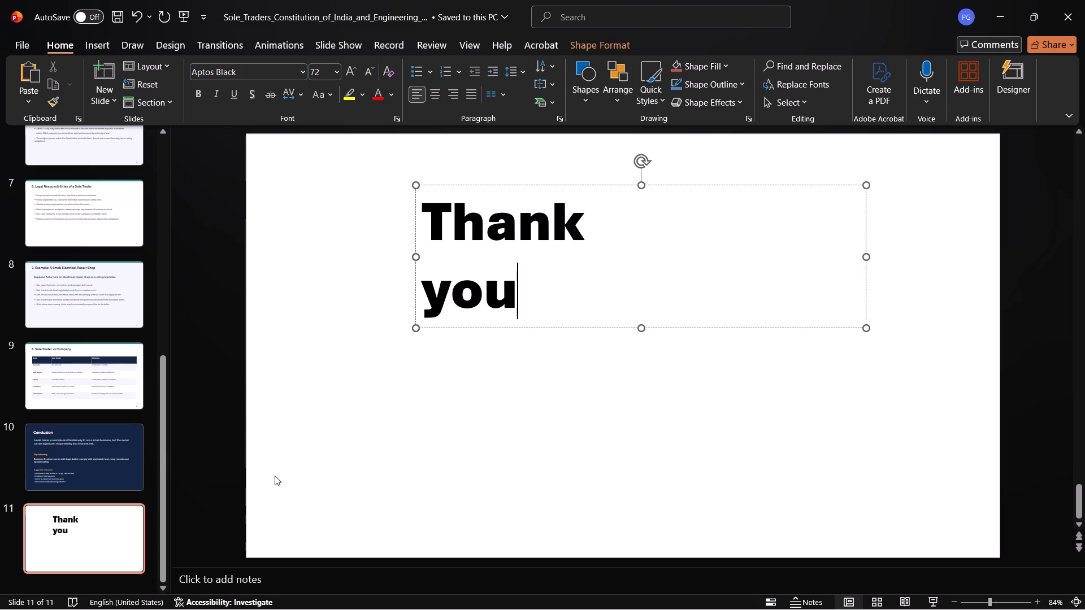
{"action": "key", "text": "BackSpace"}
{"action": "key", "text": "BackSpace"}
{"action": "key", "text": "BackSpace"}
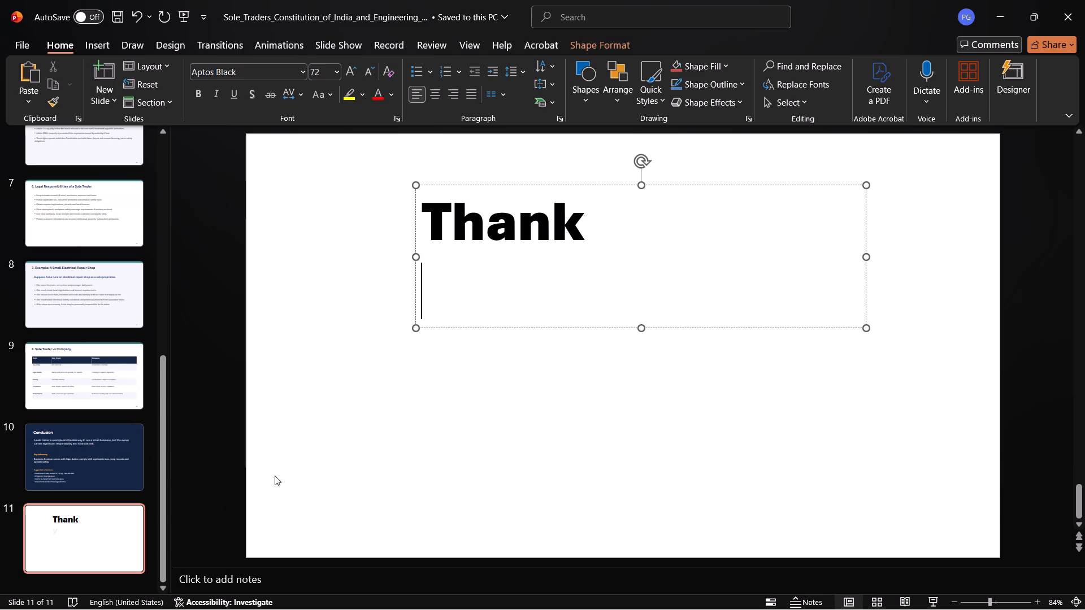
{"action": "type", "text": "YOU"}
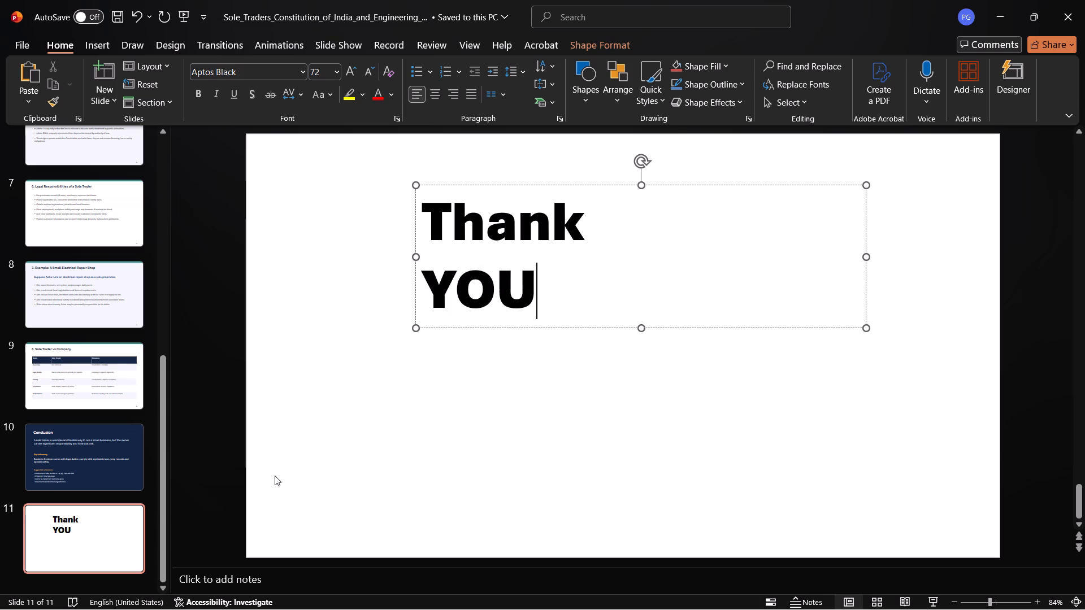
{"action": "key", "text": "shift+exclam"}
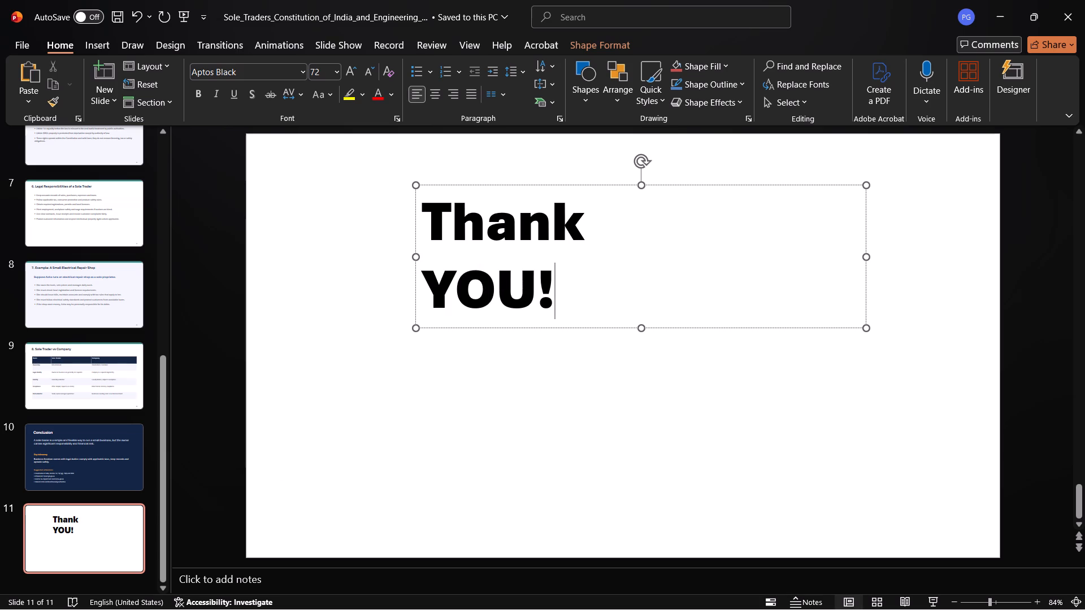
{"action": "key", "text": "BackSpace"}
{"action": "key", "text": "1"}
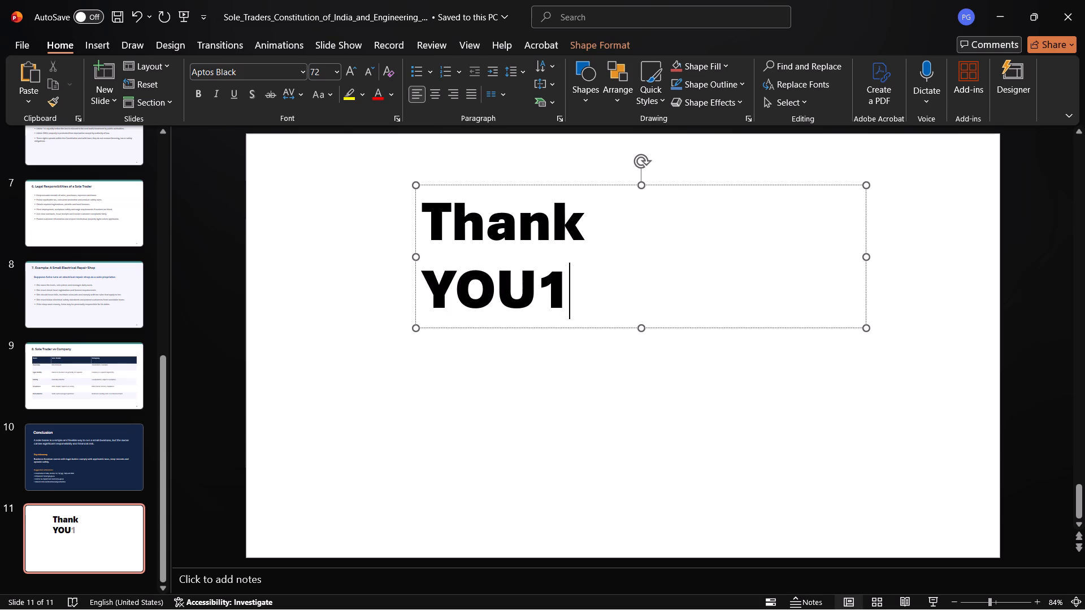
{"action": "key", "text": "BackSpace"}
{"action": "key", "text": "shift+at"}
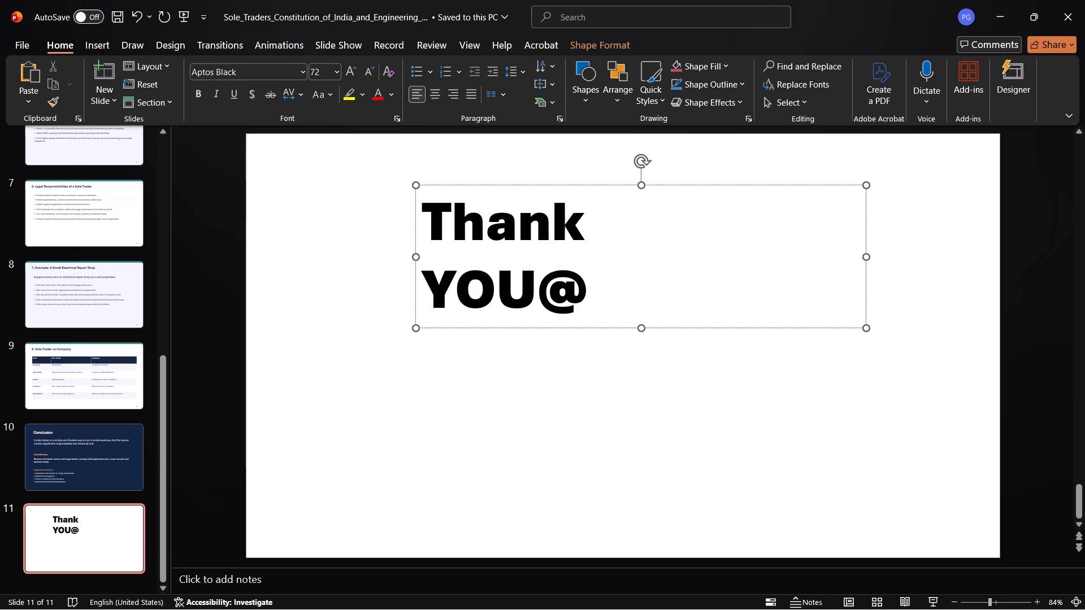
{"action": "key", "text": "BackSpace"}
{"action": "key", "text": "shift+exclam"}
{"action": "key", "text": "BackSpace"}
{"action": "key", "text": "space"}
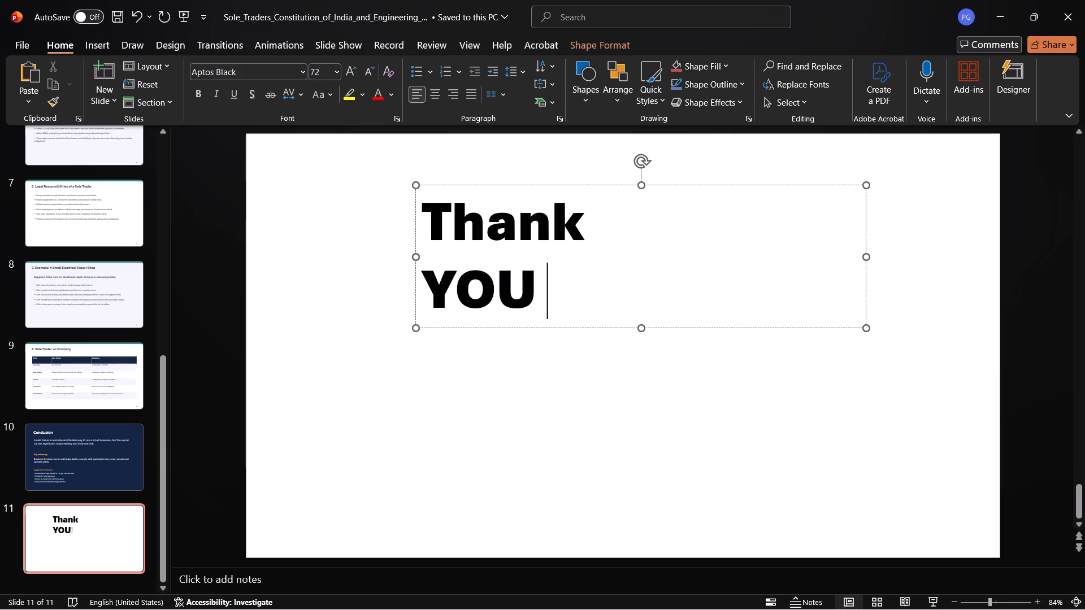
{"action": "type", "text": "!"}
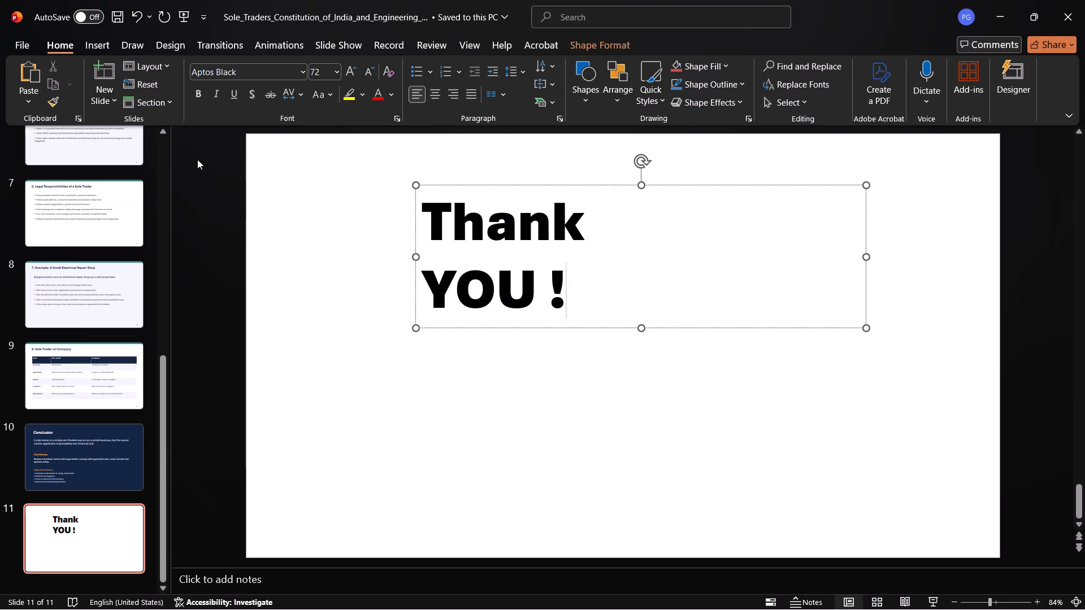
Change the font of the entire two-line thank-you text to Algerian.
{"action": "left_click", "coordinate": [267, 68]}
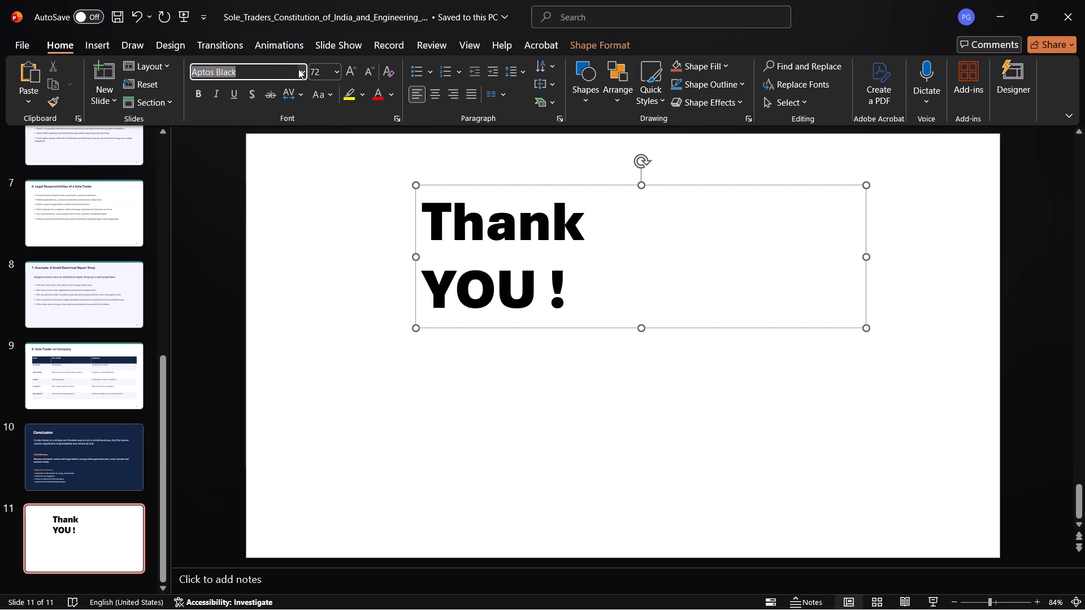
{"action": "left_click", "coordinate": [298, 69]}
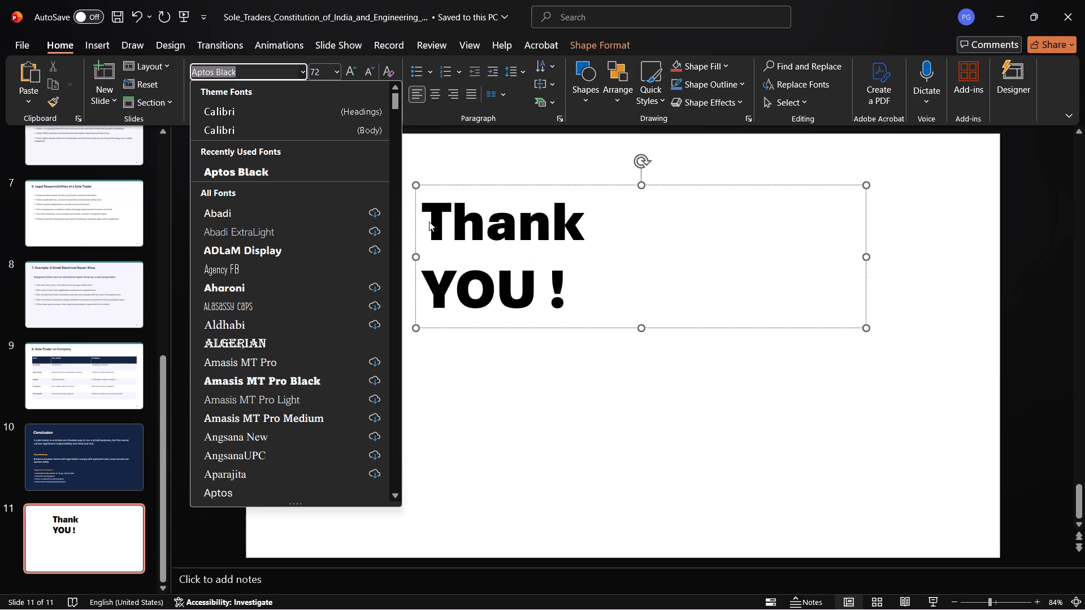
{"action": "left_click_drag", "start_coordinate": [427, 209], "coordinate": [566, 286]}
{"action": "left_click_drag", "start_coordinate": [566, 286], "coordinate": [450, 212]}
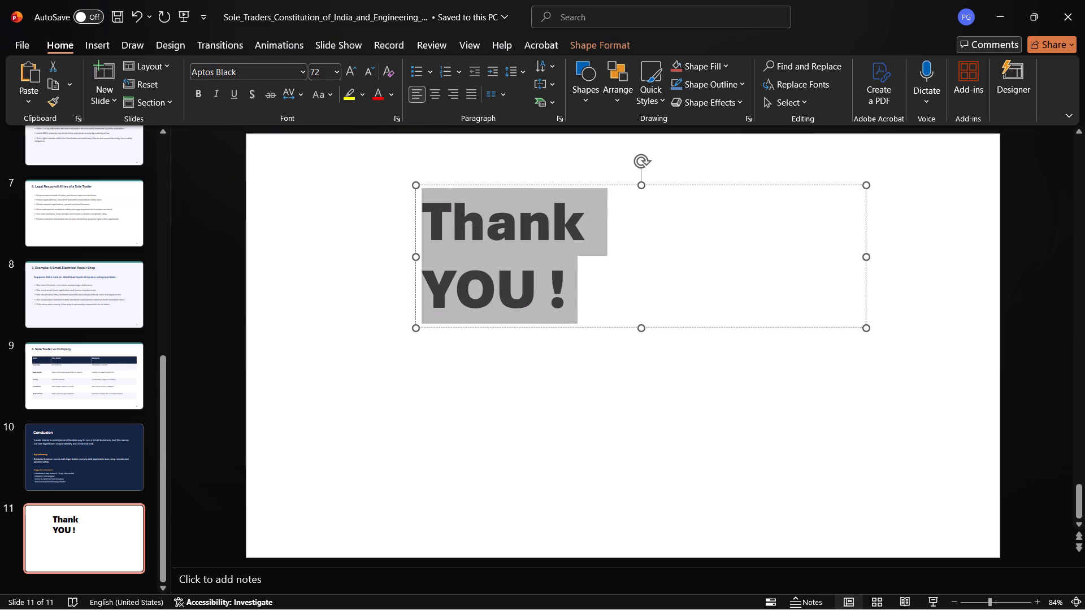
{"action": "left_click_drag", "start_coordinate": [450, 212], "coordinate": [438, 197]}
{"action": "left_click", "coordinate": [299, 68]}
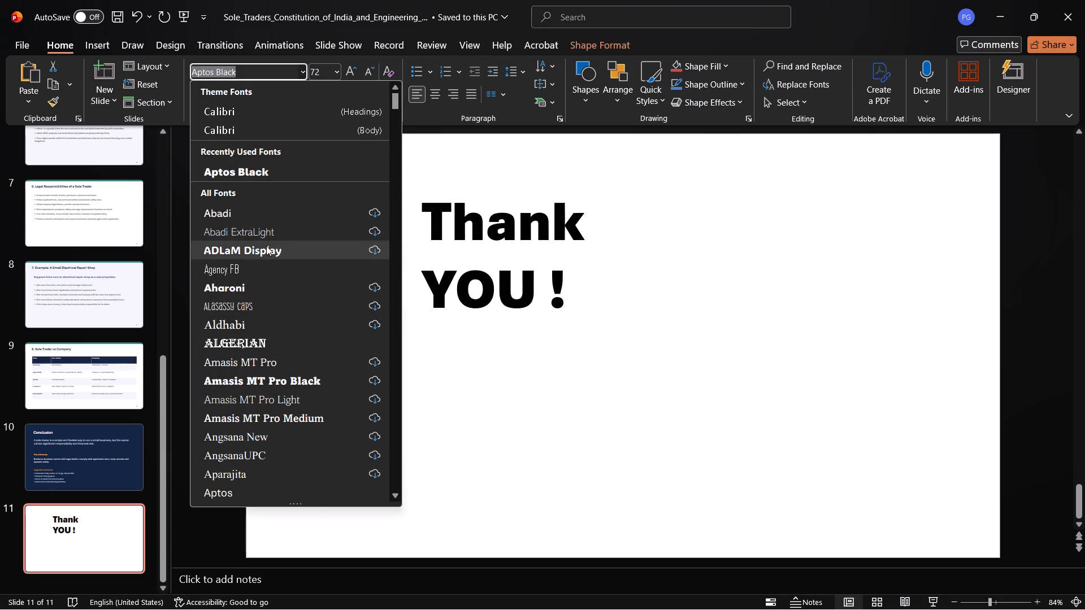
{"action": "left_click", "coordinate": [266, 350]}
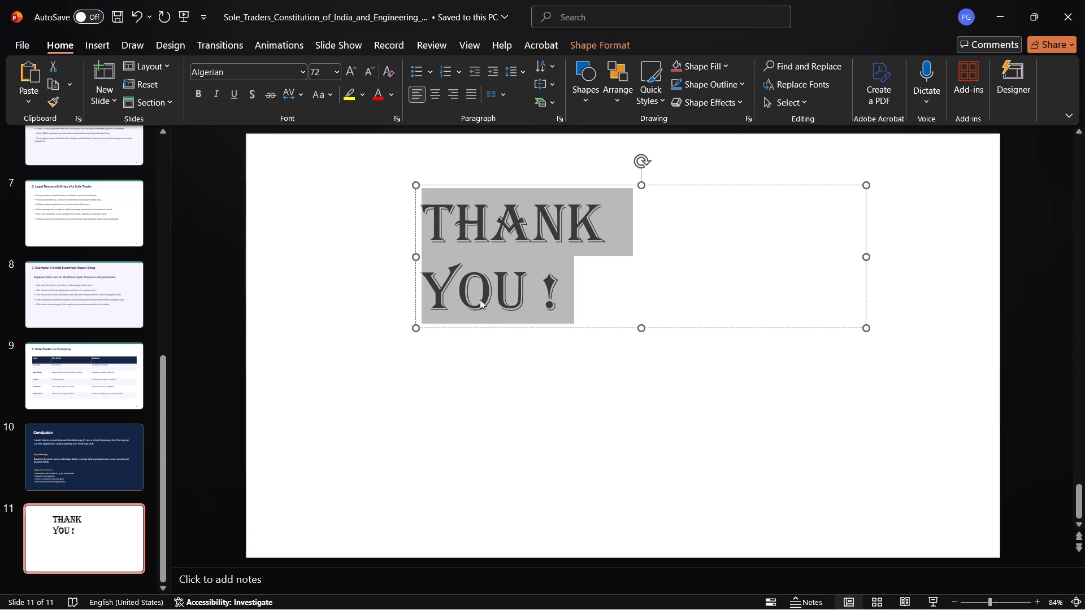
Indent the "YOU !" line by inserting three spaces before it.
{"action": "left_click", "coordinate": [419, 288]}
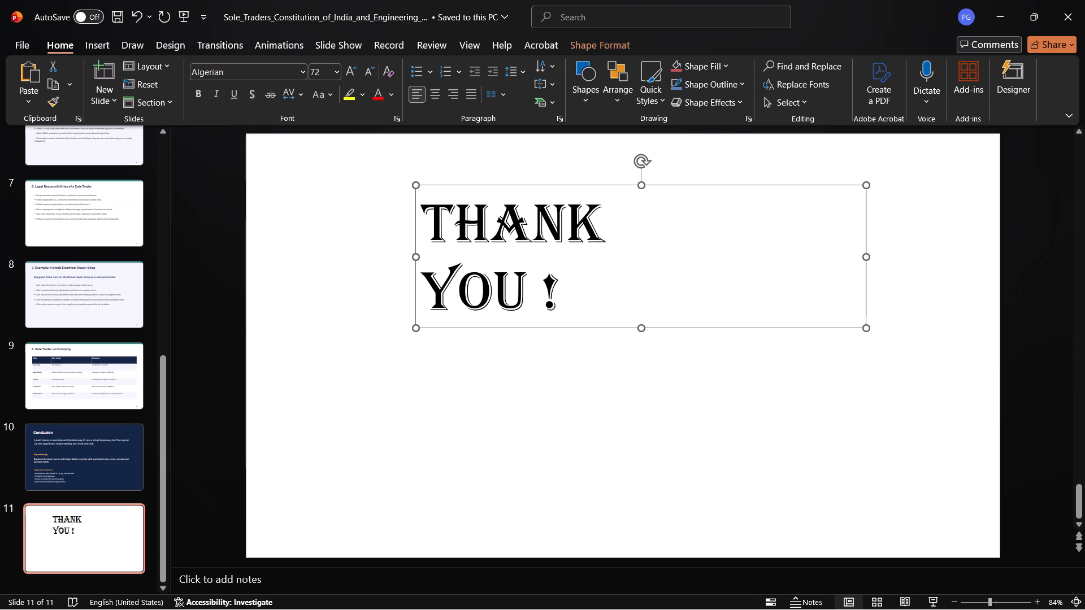
{"action": "left_click", "coordinate": [426, 294]}
{"action": "key", "text": "space"}
{"action": "key", "text": "space"}
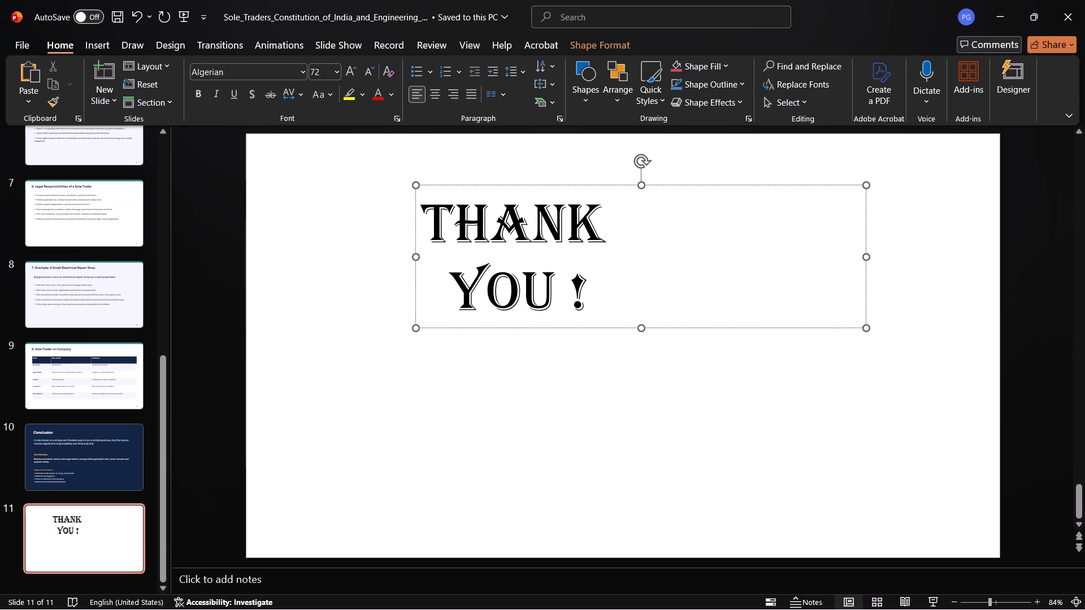
{"action": "key", "text": "space"}
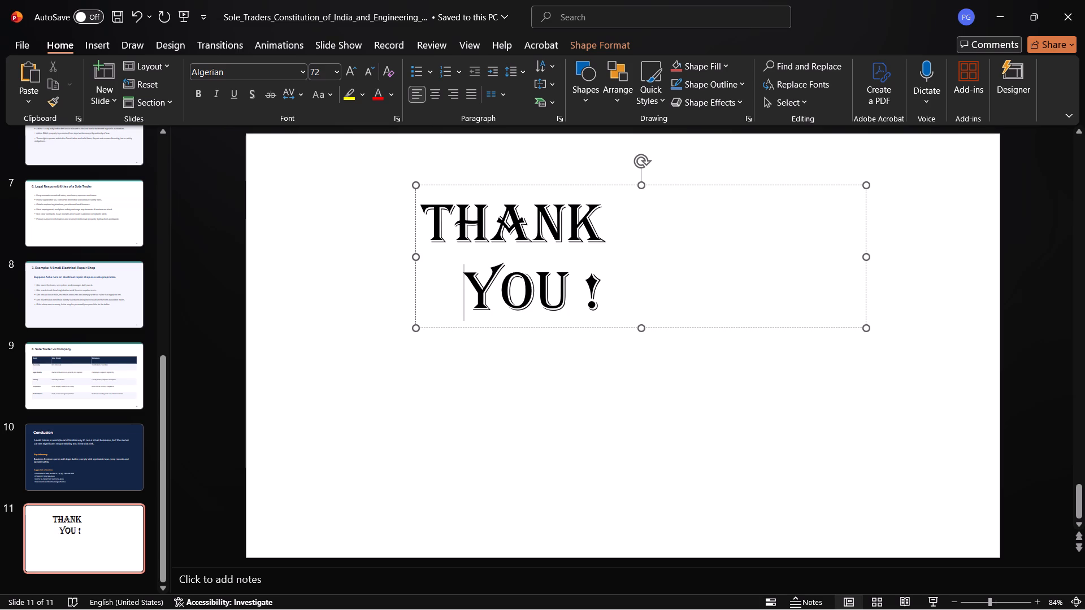
Widen the thank-you text box on slide 11 by extending its left edge outward.
{"action": "left_click_drag", "start_coordinate": [412, 257], "coordinate": [315, 269]}
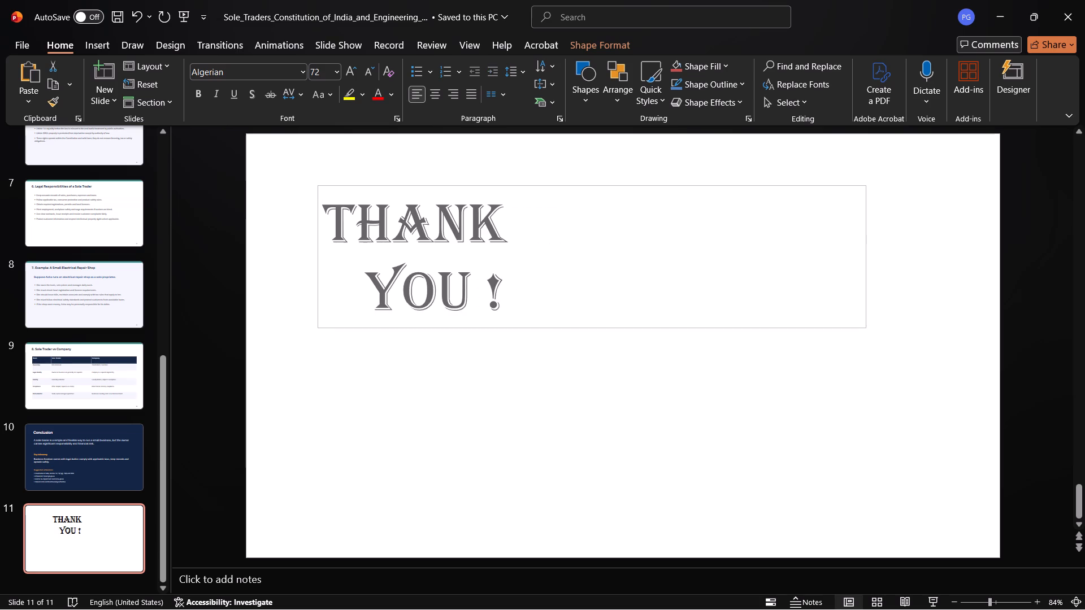
{"action": "left_click_drag", "start_coordinate": [315, 269], "coordinate": [318, 269]}
Center-align both the "THANK" line and the "YOU !" line within the text box.
{"action": "left_click", "coordinate": [349, 241]}
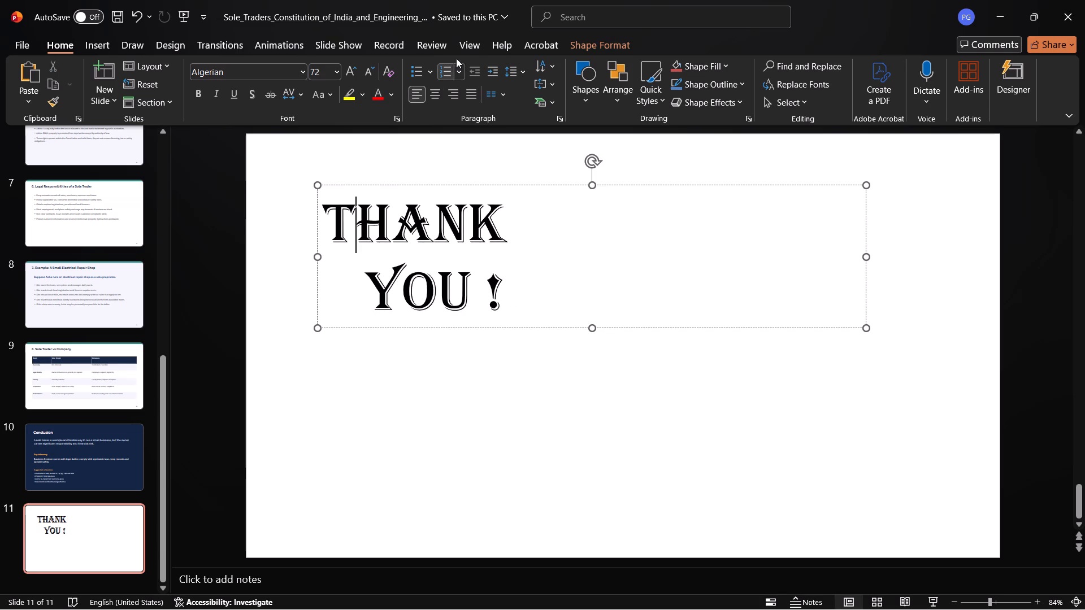
{"action": "left_click", "coordinate": [430, 94]}
{"action": "left_click", "coordinate": [479, 287]}
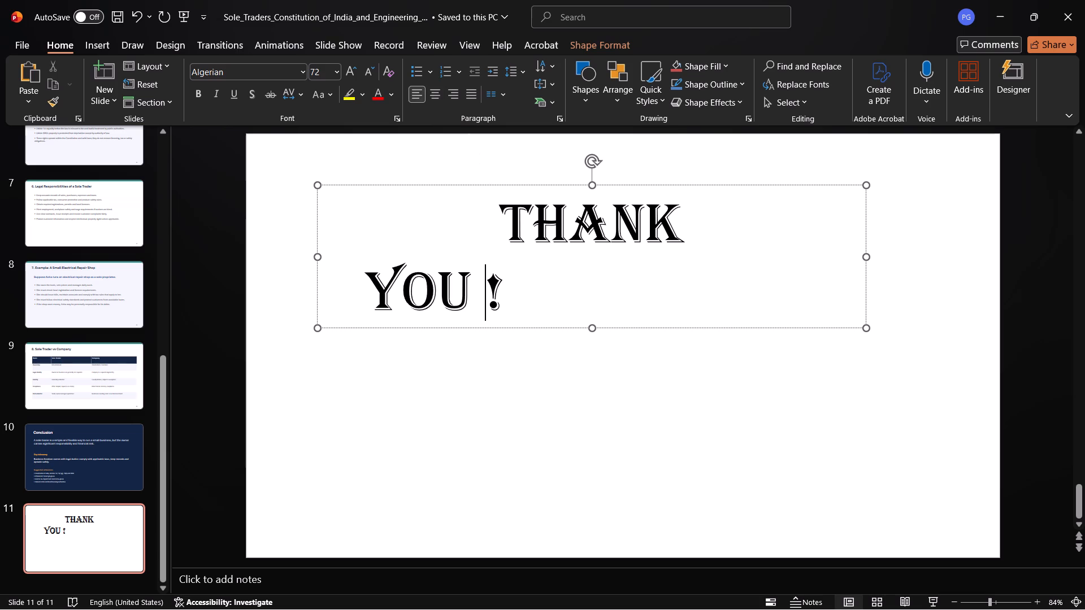
{"action": "left_click", "coordinate": [435, 98]}
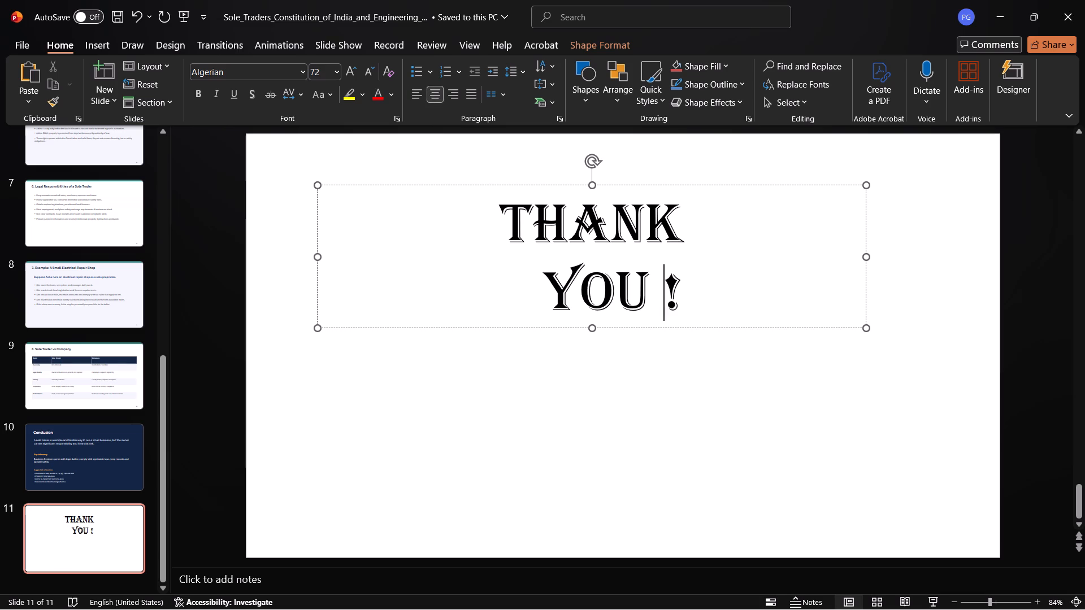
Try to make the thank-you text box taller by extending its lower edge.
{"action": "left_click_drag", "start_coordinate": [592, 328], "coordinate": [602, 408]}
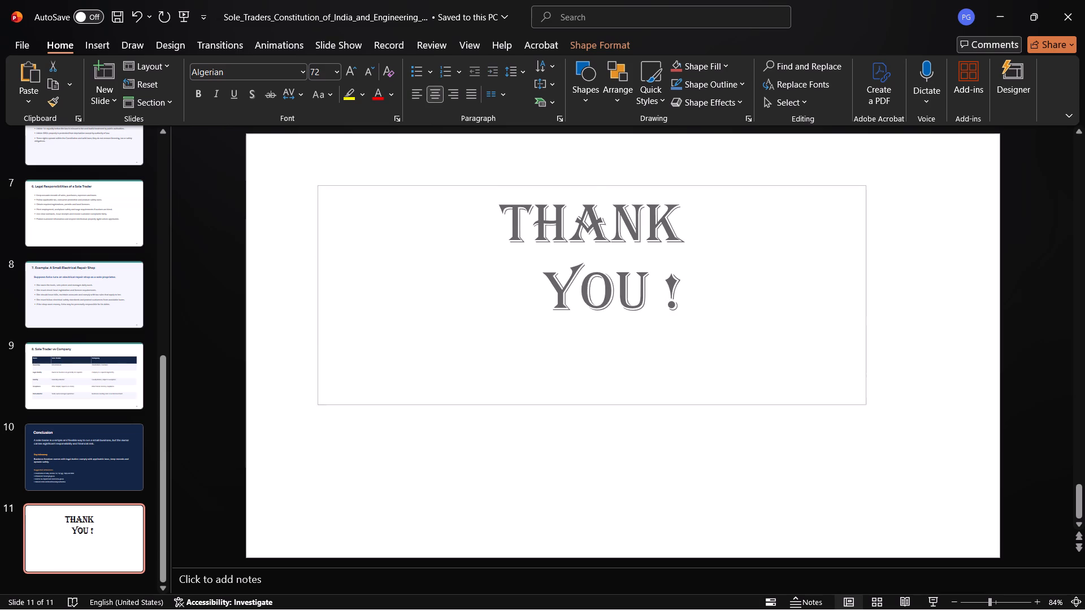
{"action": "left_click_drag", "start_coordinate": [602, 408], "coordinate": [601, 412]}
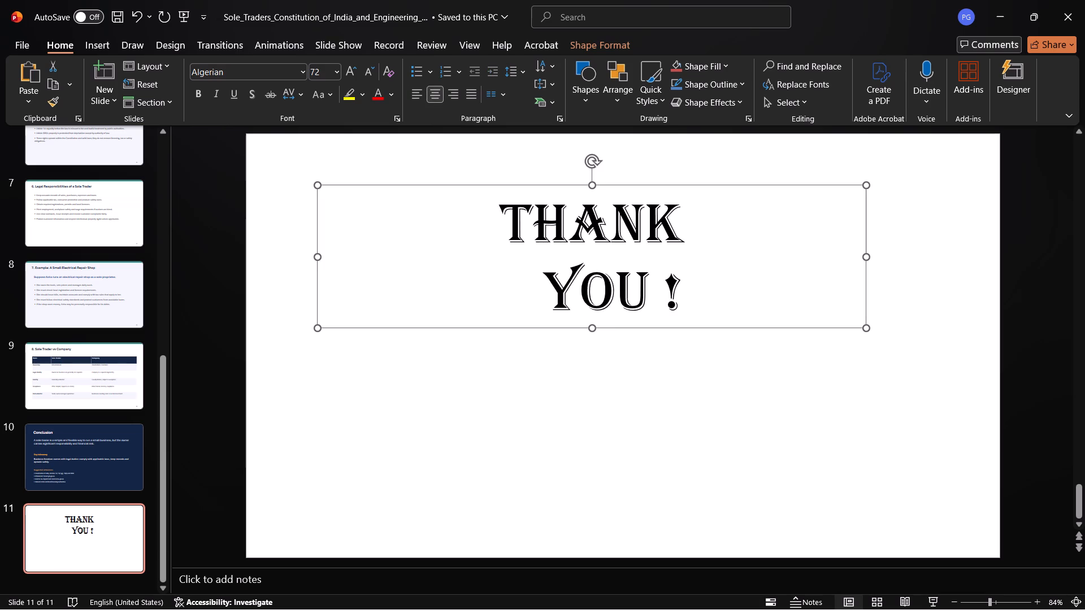
Set the font size of the whole two-line thank-you text to 96.
{"action": "left_click_drag", "start_coordinate": [501, 205], "coordinate": [722, 295]}
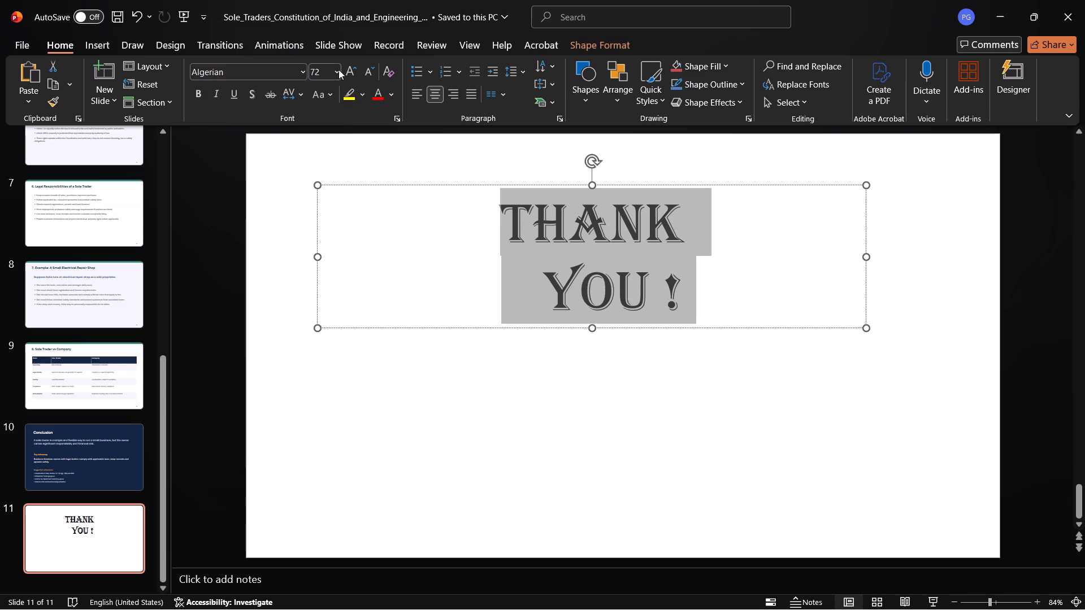
{"action": "left_click", "coordinate": [337, 69]}
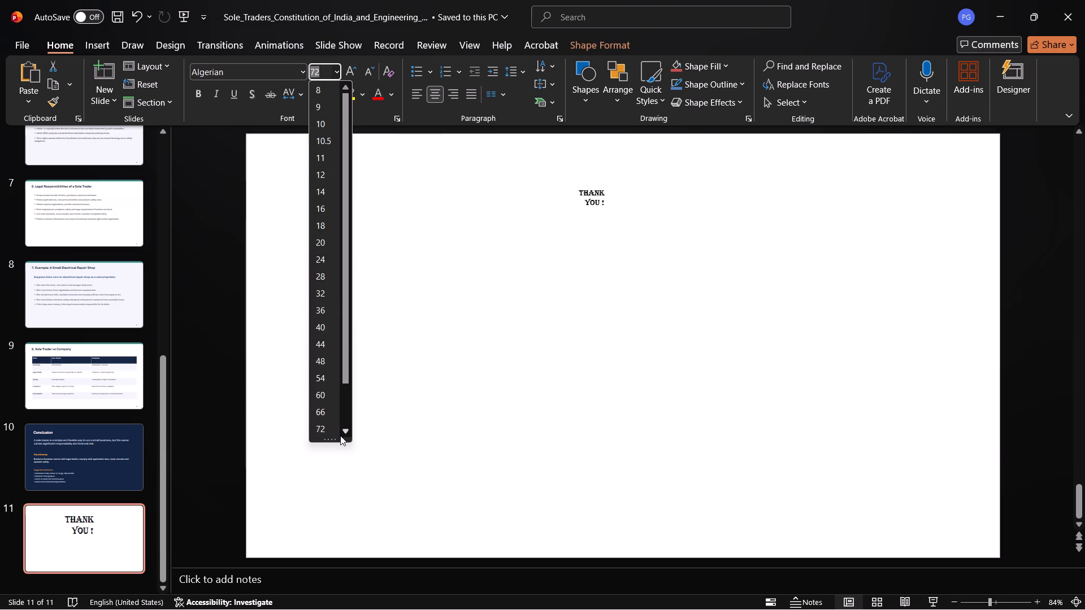
{"action": "triple_click", "coordinate": [346, 430]}
{"action": "double_click", "coordinate": [346, 430]}
{"action": "left_click_drag", "start_coordinate": [346, 430], "coordinate": [324, 430]}
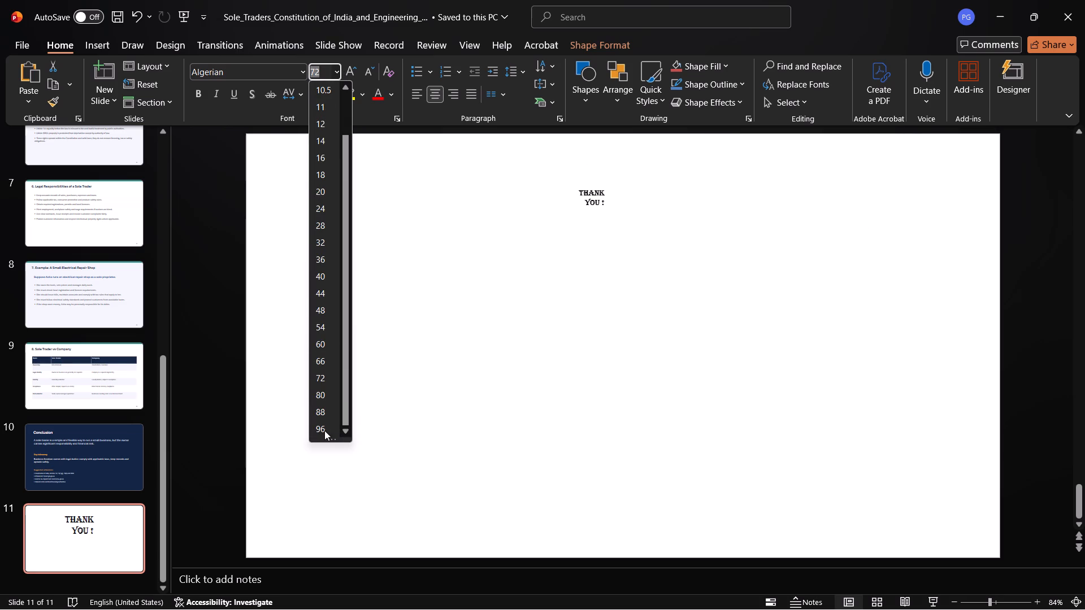
{"action": "left_click_drag", "start_coordinate": [324, 430], "coordinate": [321, 430]}
{"action": "left_click", "coordinate": [321, 430]}
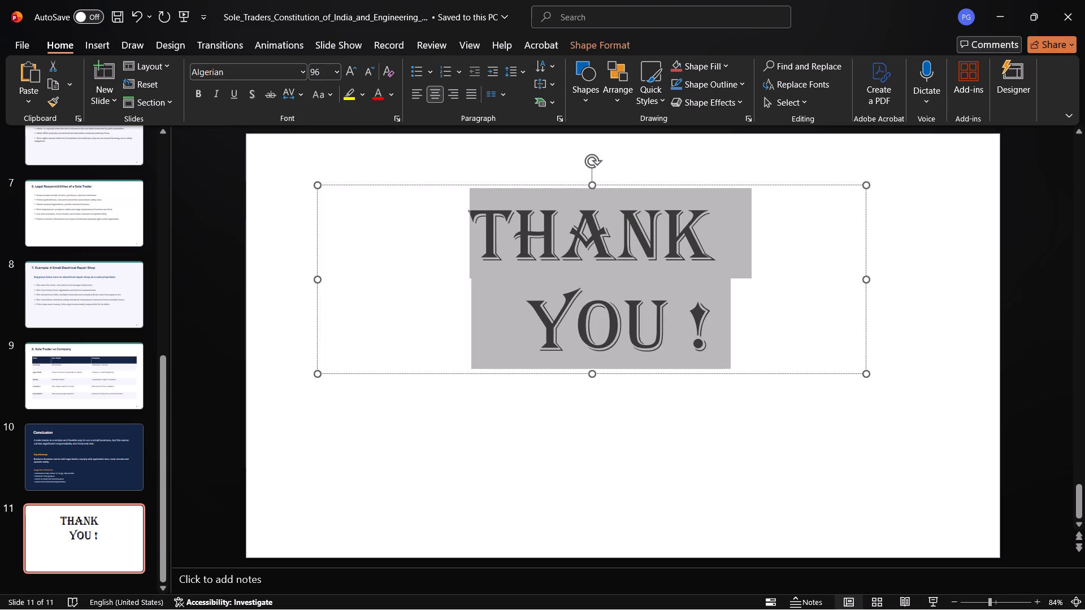
{"action": "key", "text": "Down"}
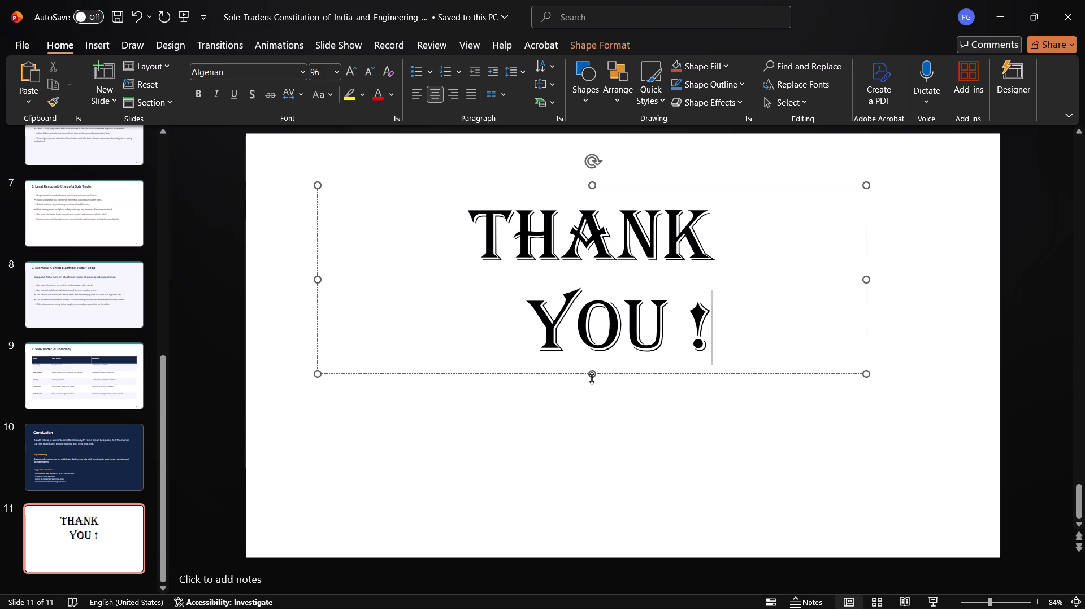
Insert an empty line above "THANK" to push the two-line text lower on the slide.
{"action": "left_click", "coordinate": [466, 225]}
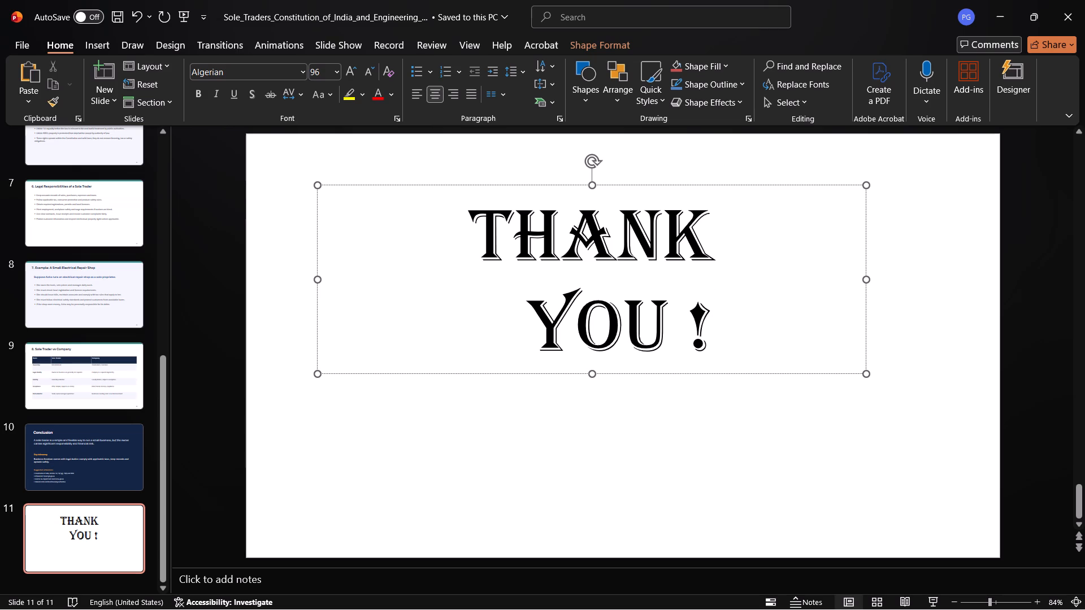
{"action": "left_click", "coordinate": [459, 221]}
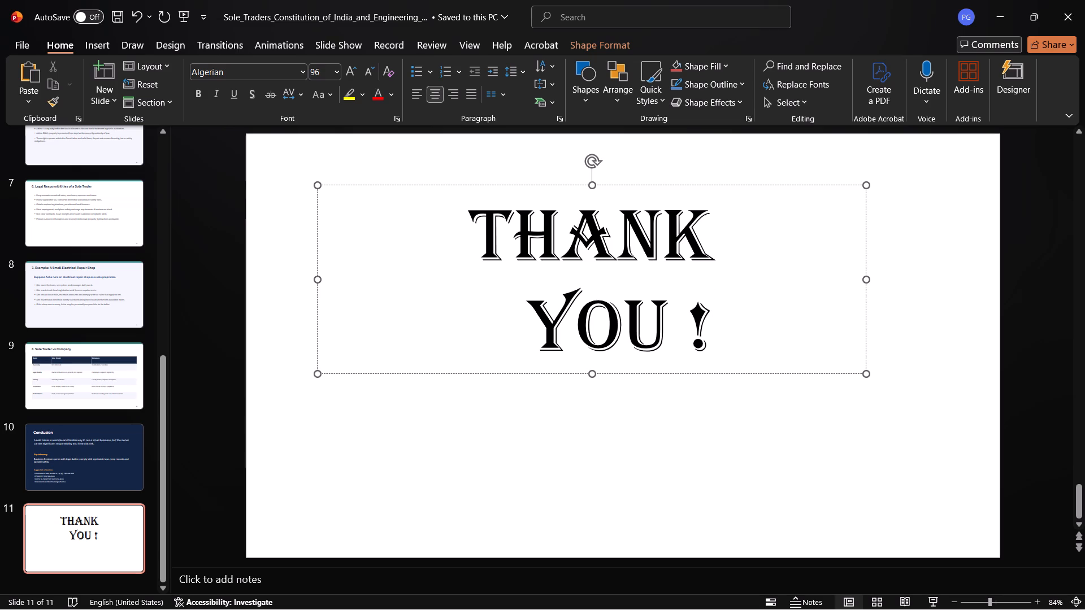
{"action": "key", "text": "Up"}
{"action": "left_click", "coordinate": [521, 269]}
{"action": "key", "text": "Left"}
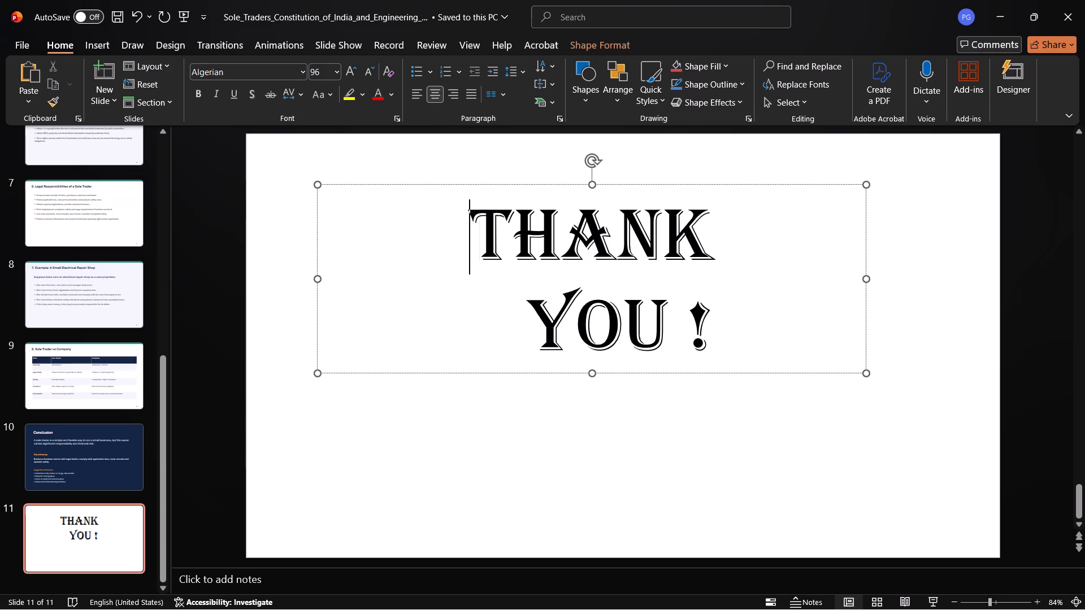
{"action": "key", "text": "Return"}
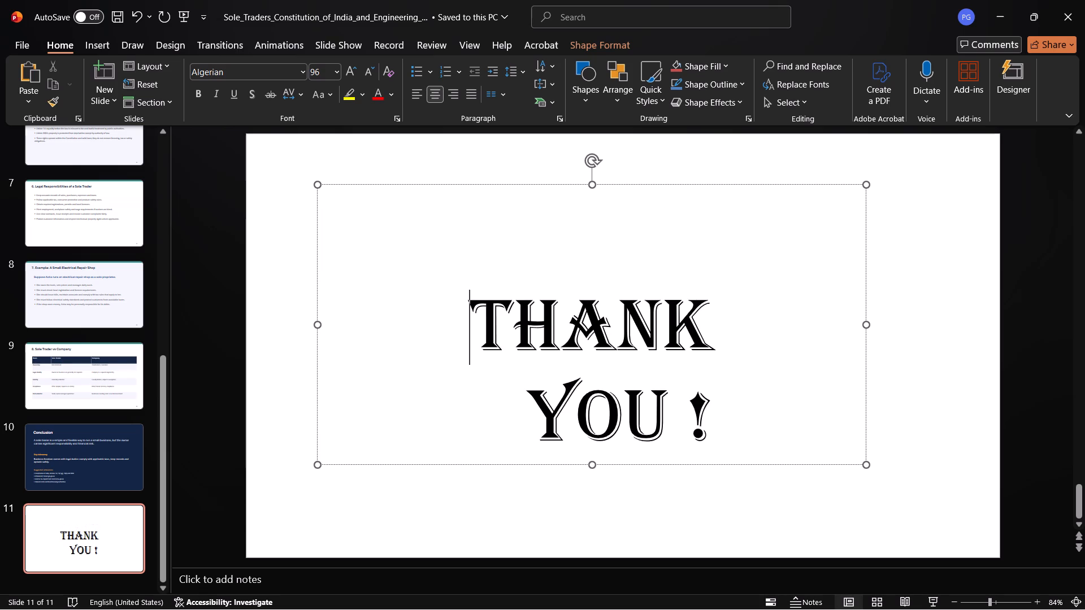
{"action": "left_click", "coordinate": [257, 239]}
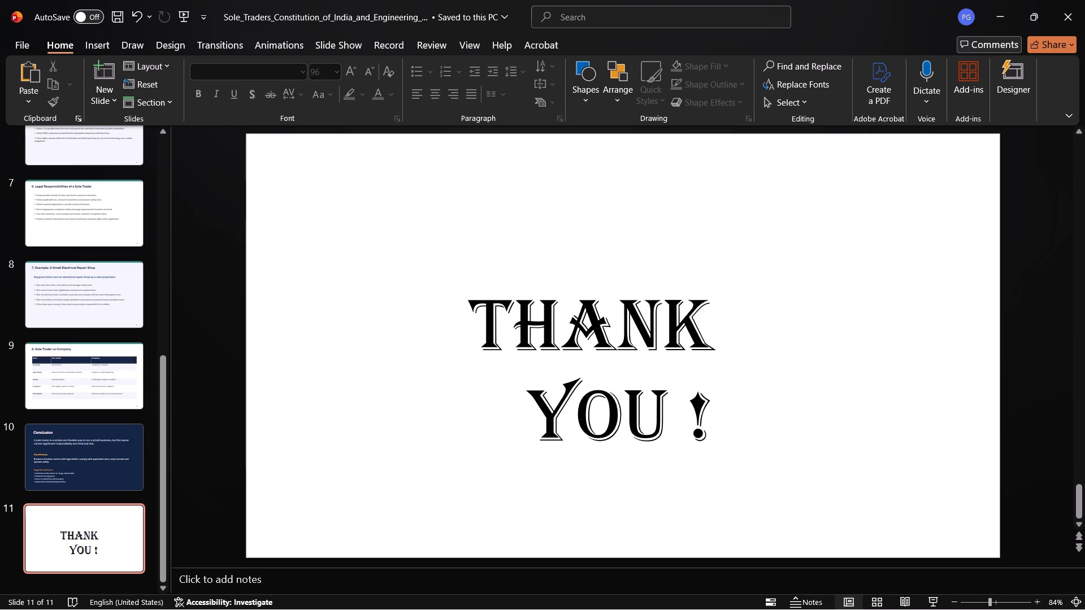
Increase the font size of the empty line above "THANK" to 166.
{"action": "left_click_drag", "start_coordinate": [470, 305], "coordinate": [587, 362]}
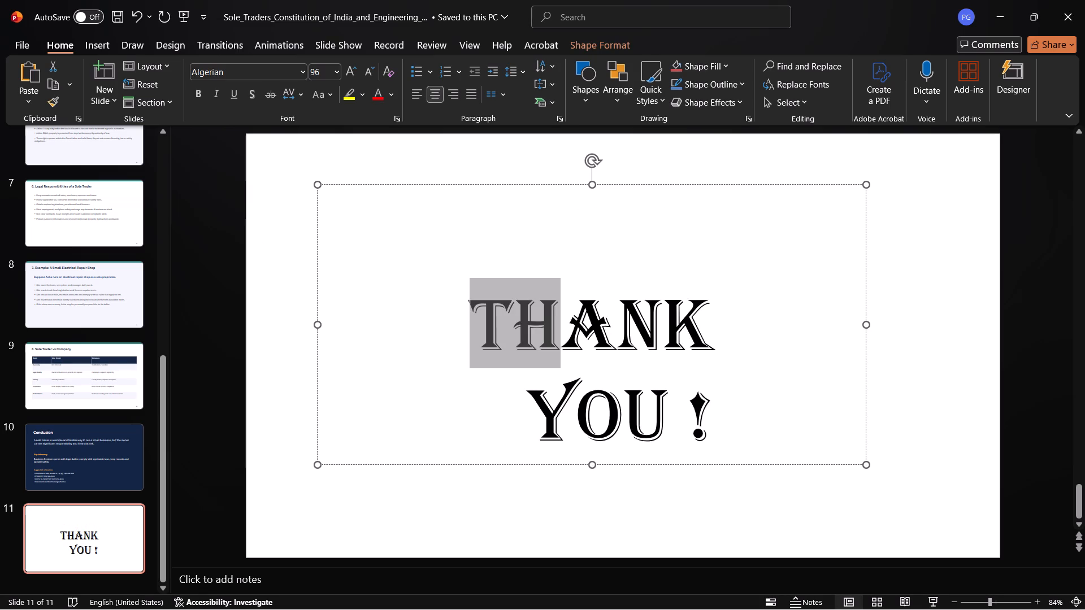
{"action": "left_click_drag", "start_coordinate": [587, 362], "coordinate": [671, 424]}
{"action": "key", "text": "Up"}
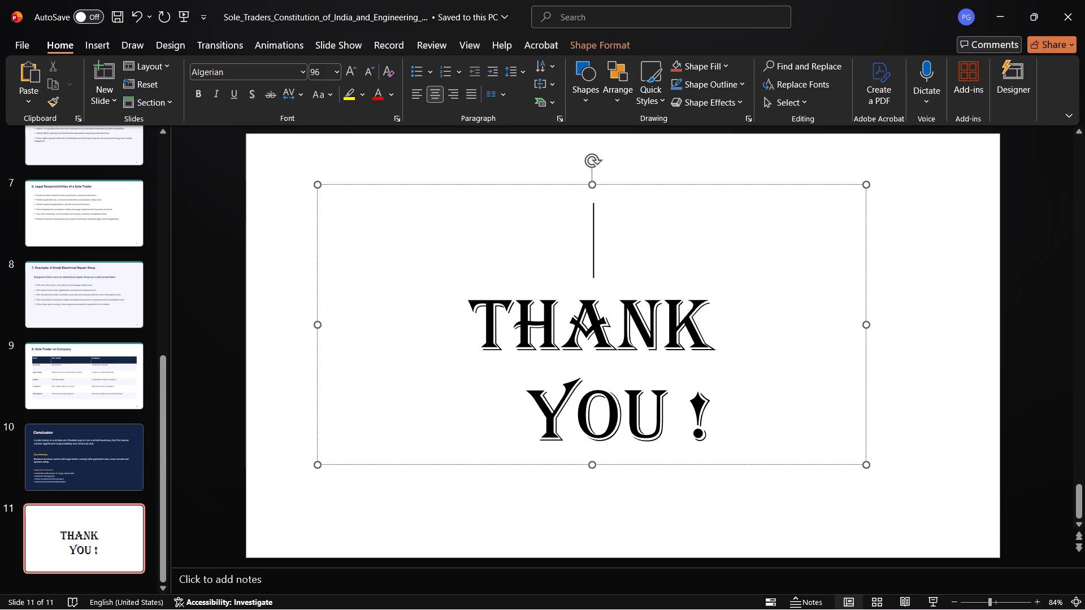
{"action": "left_click", "coordinate": [355, 67]}
{"action": "left_click", "coordinate": [355, 67]}
{"action": "left_click", "coordinate": [355, 67]}
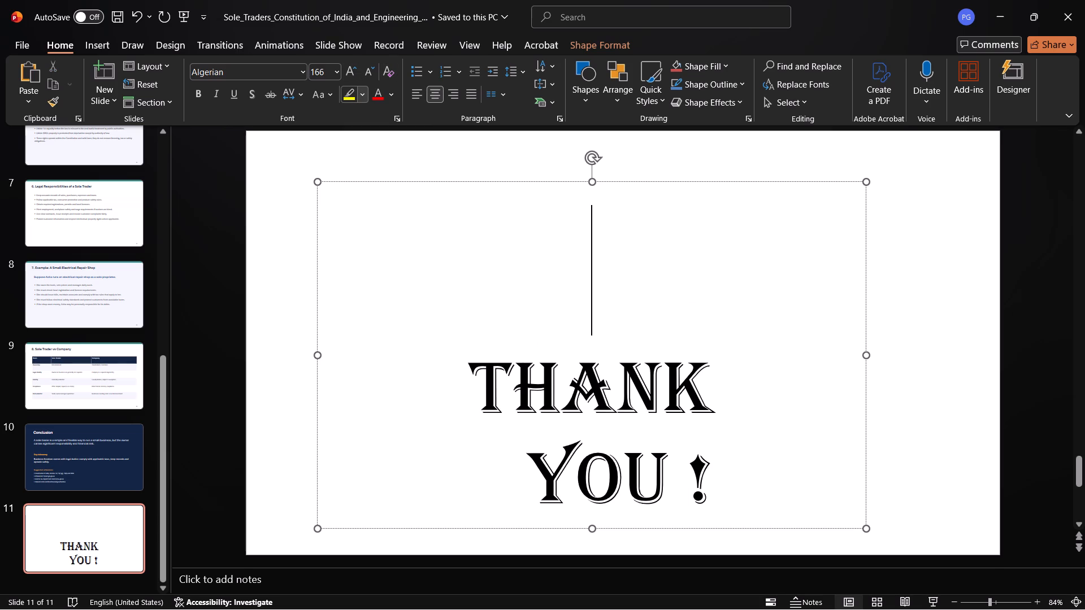
{"action": "key", "text": "BackSpace"}
{"action": "key", "text": "BackSpace"}
{"action": "key", "text": "BackSpace"}
Enlarge both lines of the thank-you text to font size 138.
{"action": "left_click", "coordinate": [468, 371]}
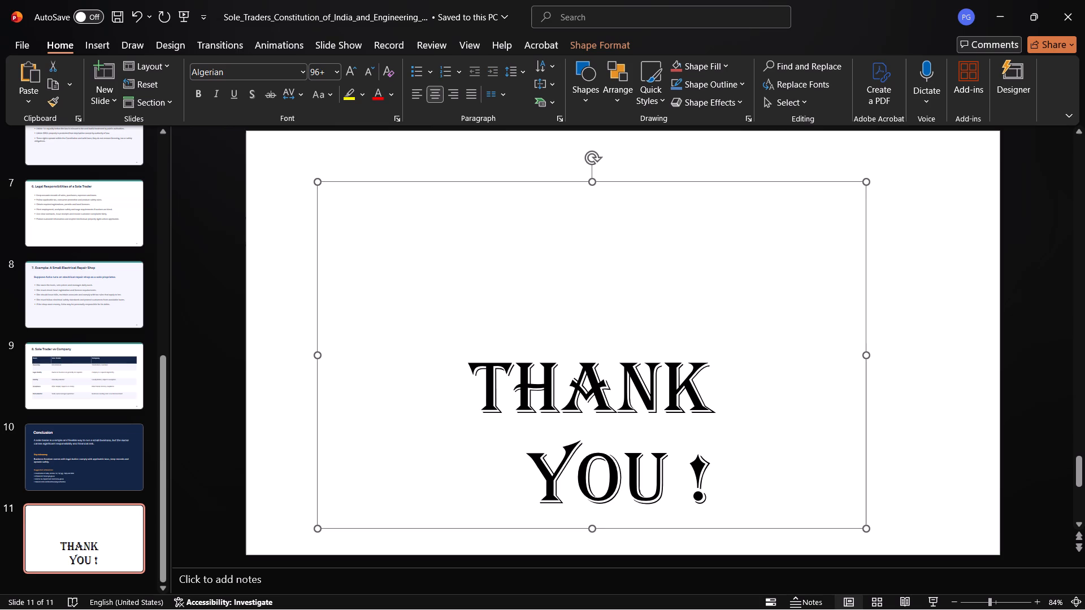
{"action": "left_click_drag", "start_coordinate": [483, 377], "coordinate": [473, 376]}
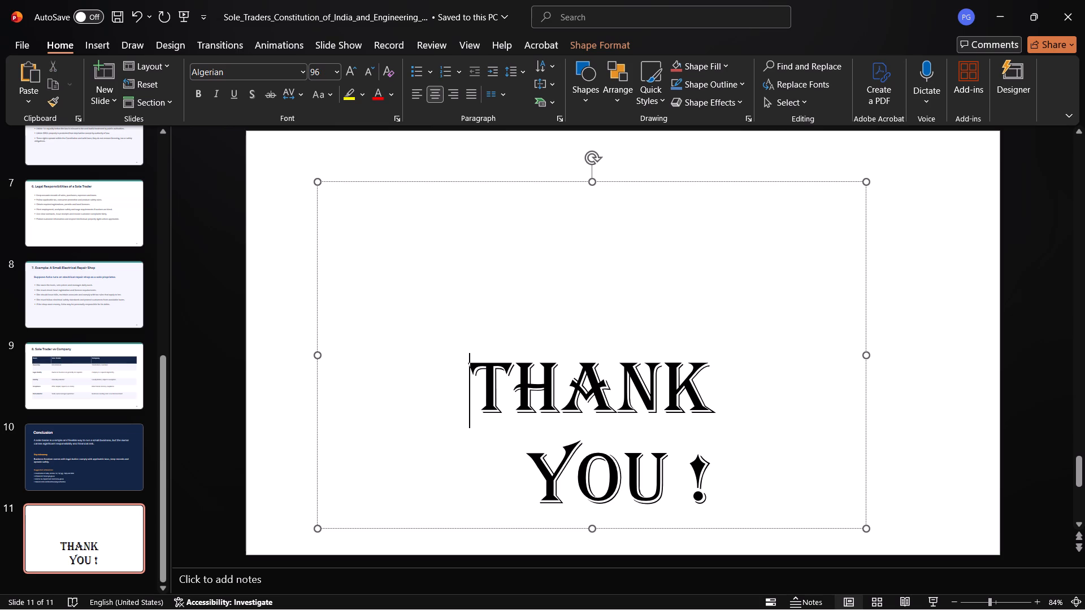
{"action": "left_click_drag", "start_coordinate": [473, 376], "coordinate": [471, 377]}
{"action": "left_click_drag", "start_coordinate": [471, 377], "coordinate": [706, 468]}
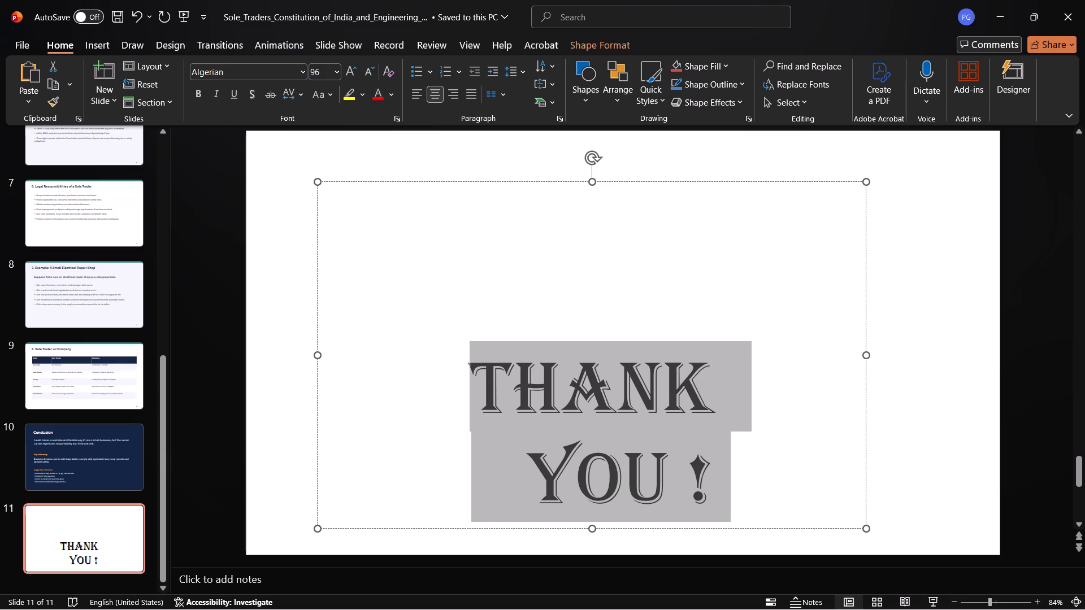
{"action": "left_click", "coordinate": [354, 73]}
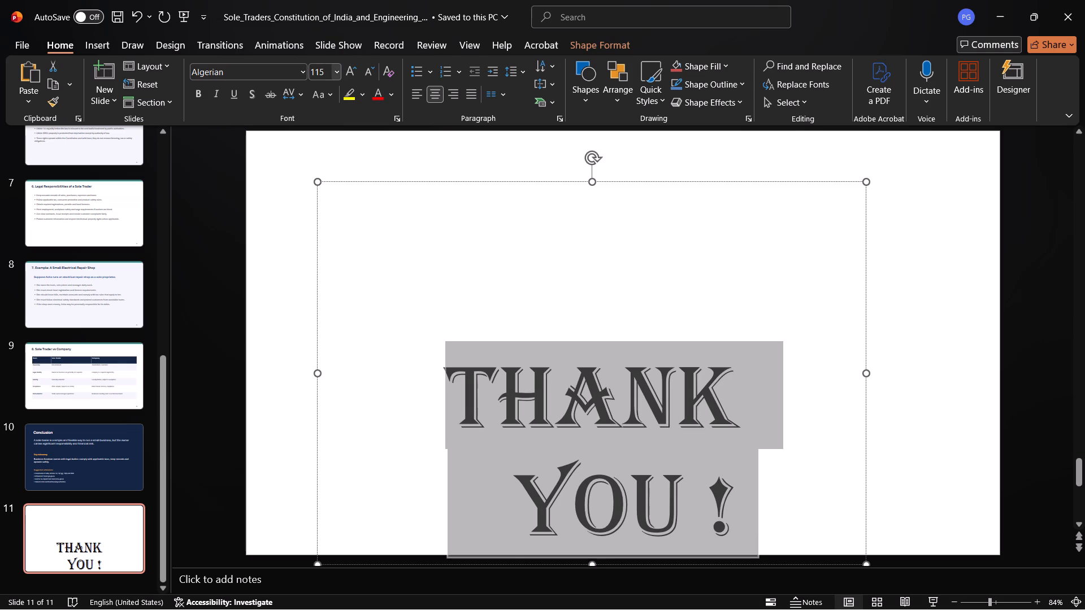
{"action": "left_click", "coordinate": [338, 75]}
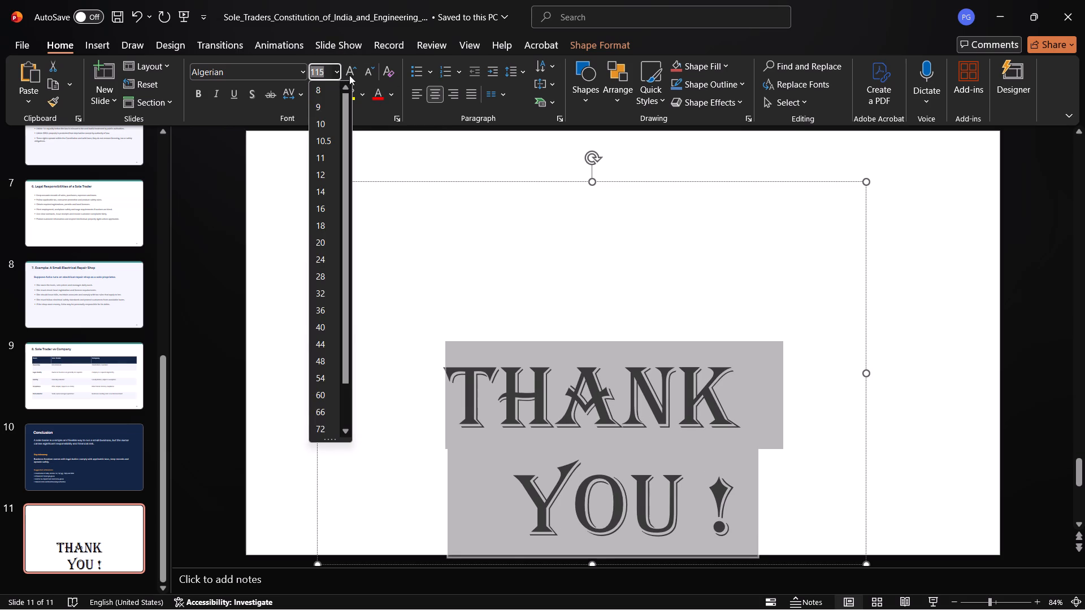
{"action": "left_click", "coordinate": [353, 71]}
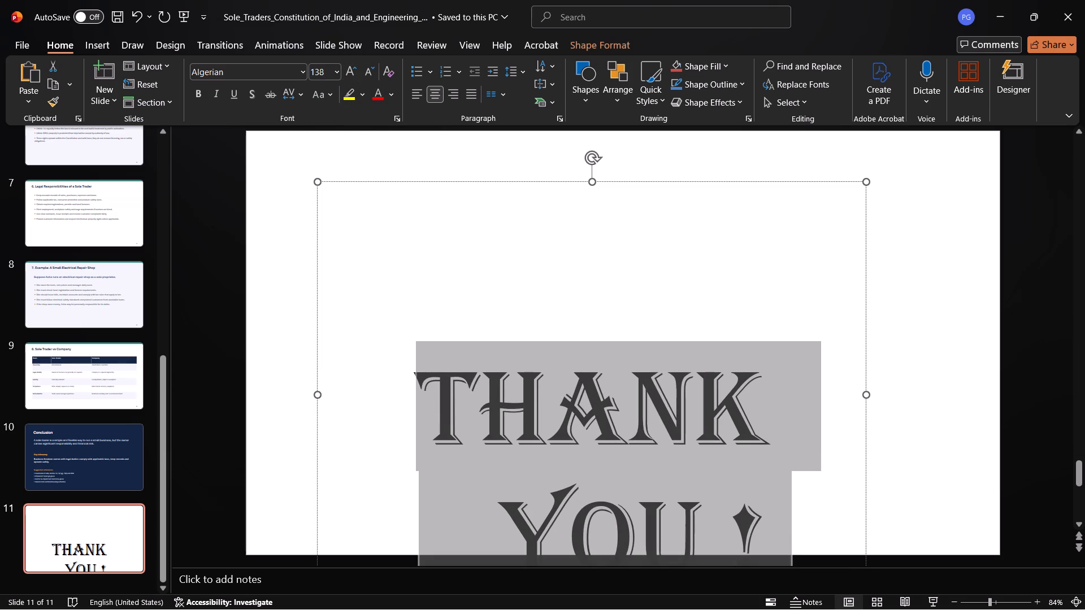
Move the text box upward so both enlarged lines fit on the slide, and deselect it.
{"action": "left_click", "coordinate": [409, 389]}
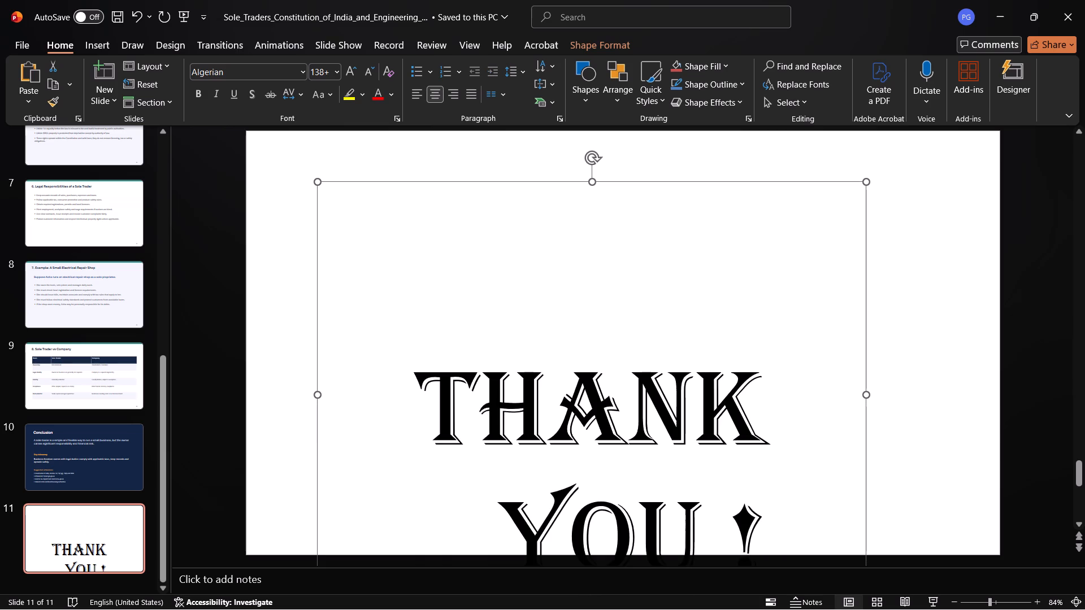
{"action": "left_click_drag", "start_coordinate": [409, 389], "coordinate": [422, 281]}
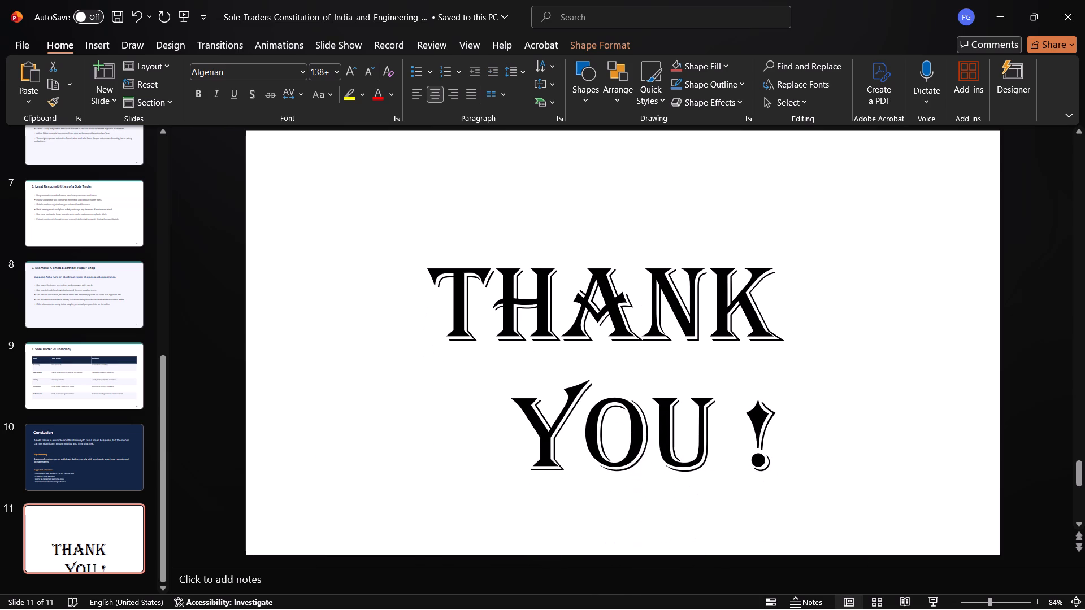
{"action": "left_click_drag", "start_coordinate": [422, 281], "coordinate": [427, 215]}
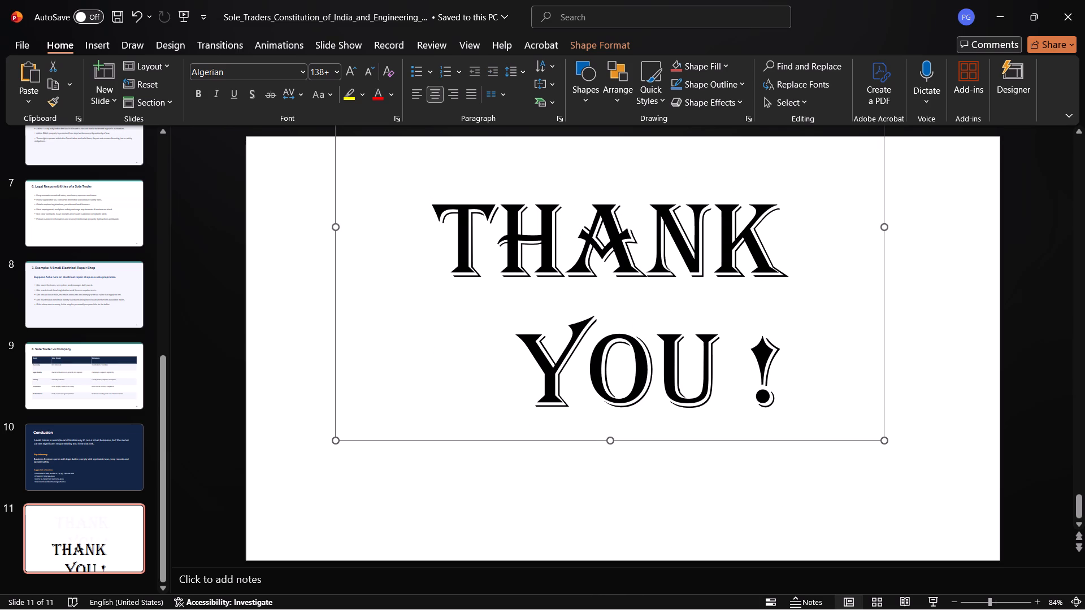
{"action": "left_click", "coordinate": [287, 421]}
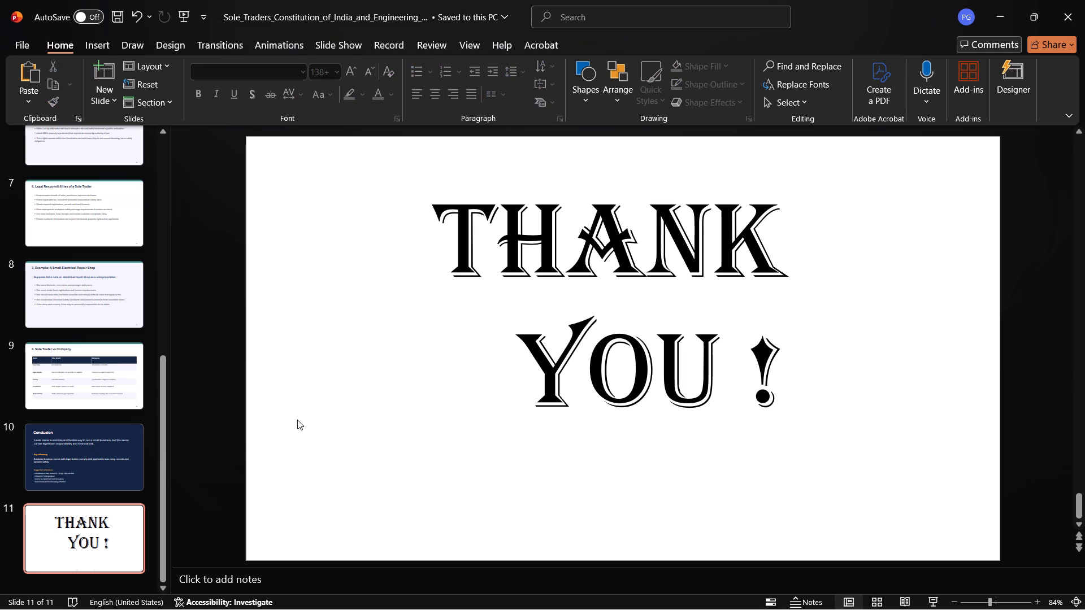
Move the exclamation mark in front of "THANK" and delete it.
{"action": "left_click", "coordinate": [566, 310]}
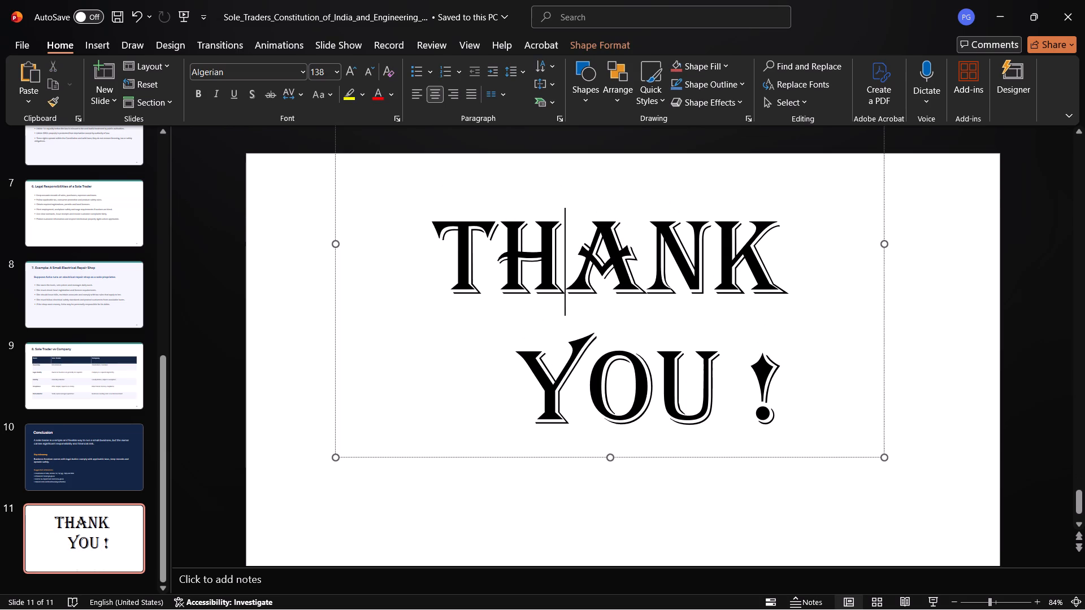
{"action": "left_click_drag", "start_coordinate": [442, 241], "coordinate": [692, 384]}
{"action": "left_click_drag", "start_coordinate": [618, 346], "coordinate": [637, 422]}
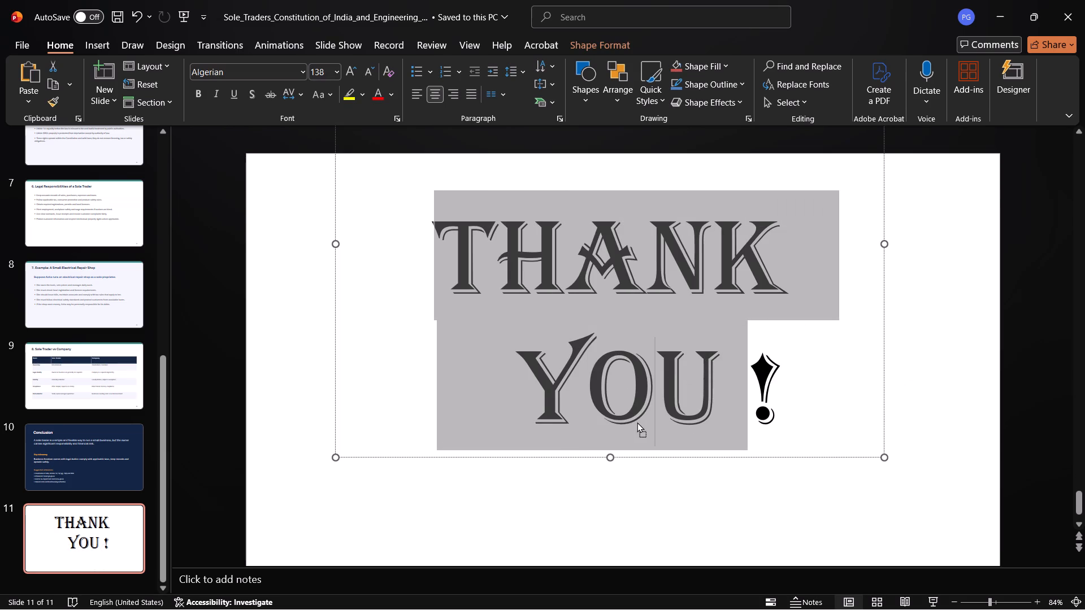
{"action": "left_click_drag", "start_coordinate": [637, 422], "coordinate": [428, 195]}
{"action": "left_click", "coordinate": [428, 195]}
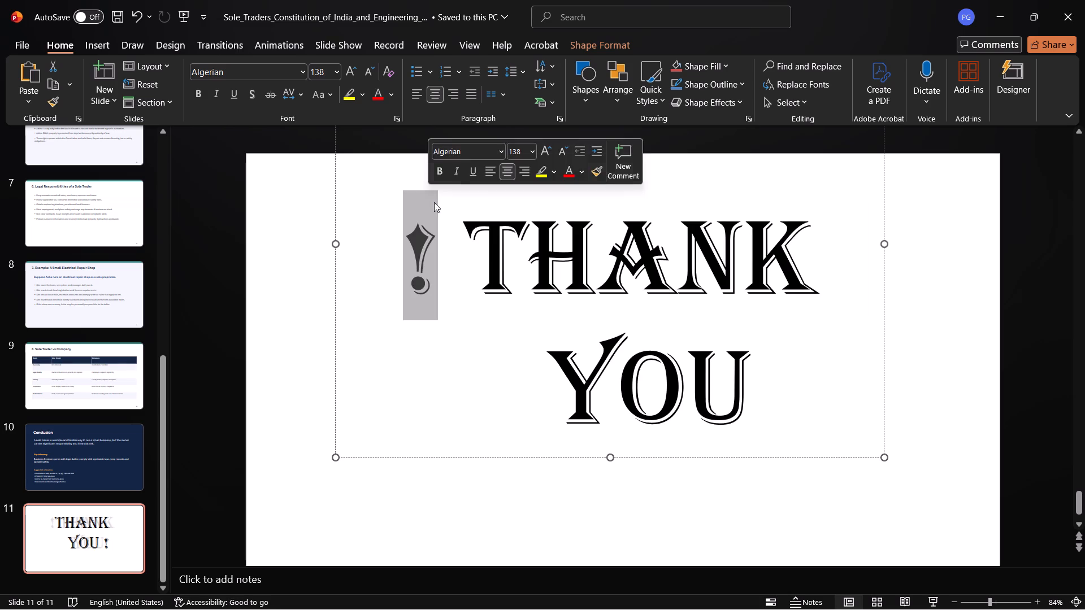
{"action": "key", "text": "BackSpace"}
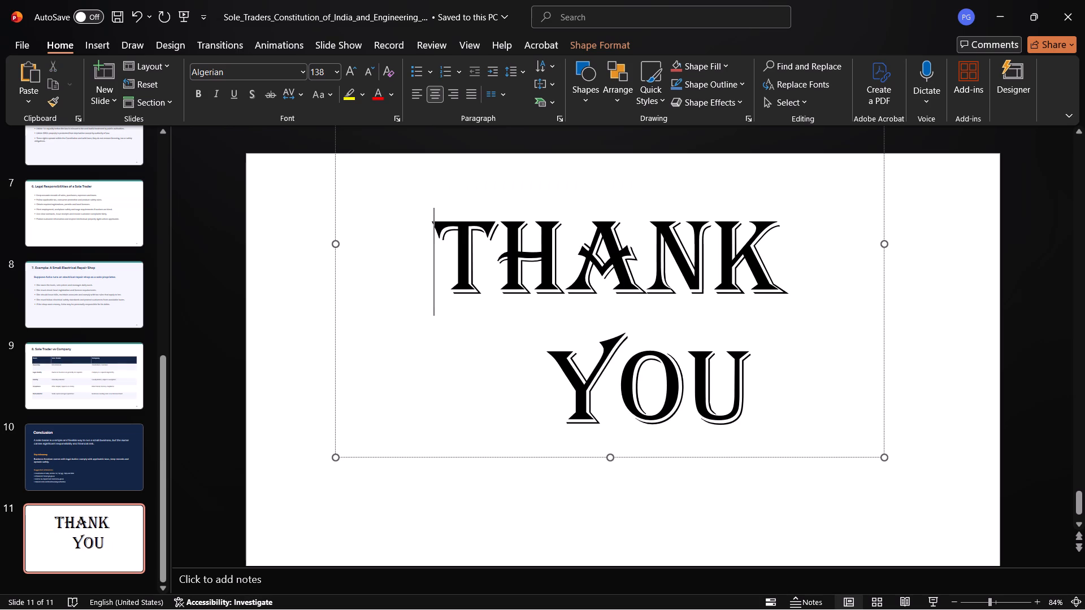
Add an exclamation mark after "YOU" on the second line of the thank-you text.
{"action": "left_click", "coordinate": [774, 384]}
{"action": "key", "text": "shift+exclam"}
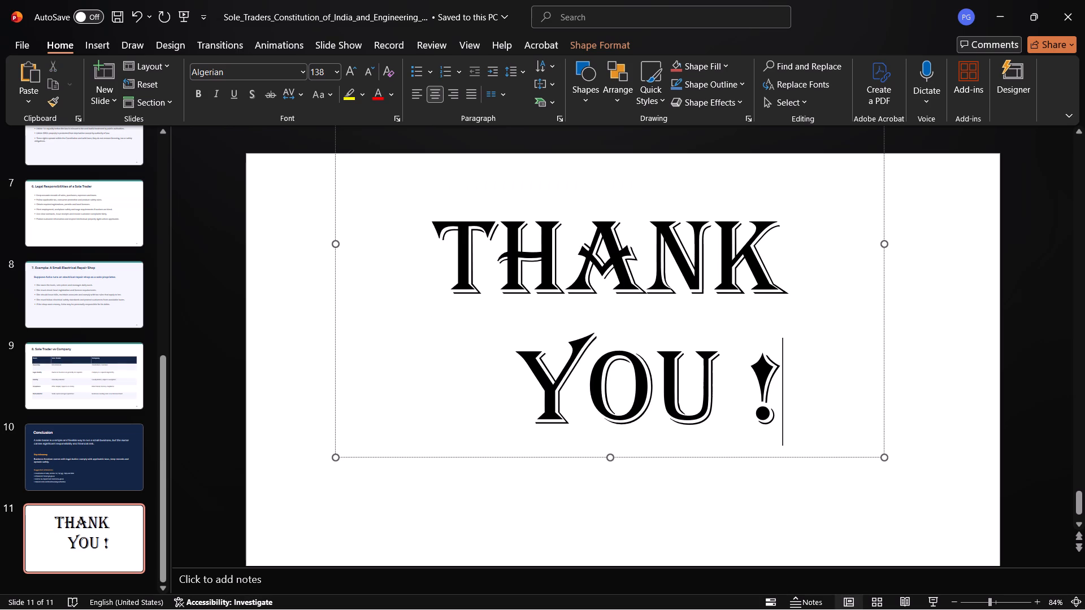
{"action": "key", "text": "Down"}
Insert an empty line directly above "THANK" in the thank-you text box.
{"action": "left_click", "coordinate": [424, 245]}
{"action": "left_click", "coordinate": [432, 257]}
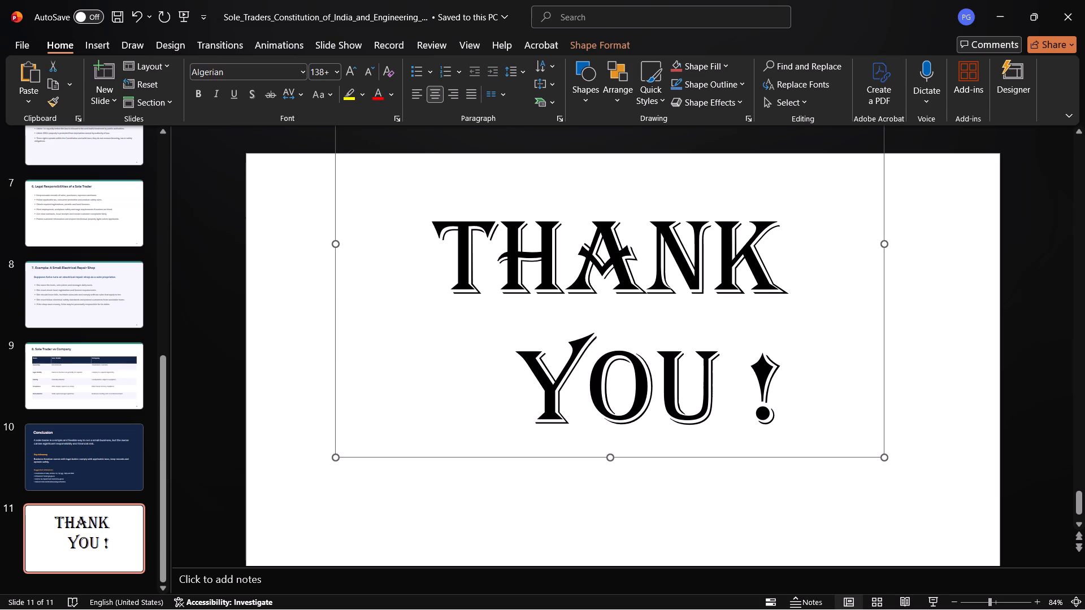
{"action": "left_click", "coordinate": [477, 253]}
{"action": "key", "text": "Left"}
{"action": "key", "text": "Return"}
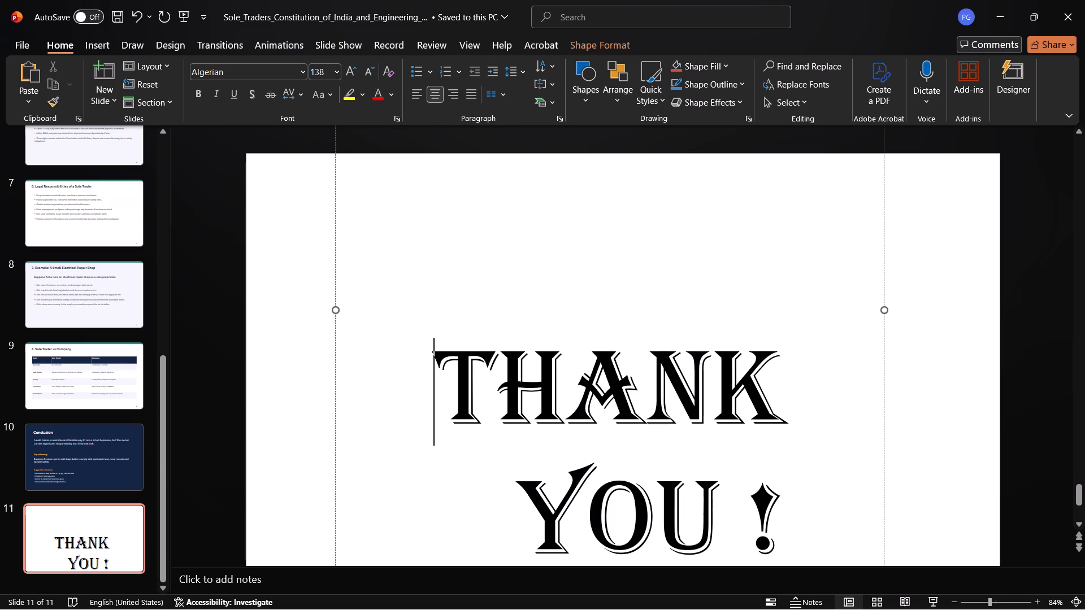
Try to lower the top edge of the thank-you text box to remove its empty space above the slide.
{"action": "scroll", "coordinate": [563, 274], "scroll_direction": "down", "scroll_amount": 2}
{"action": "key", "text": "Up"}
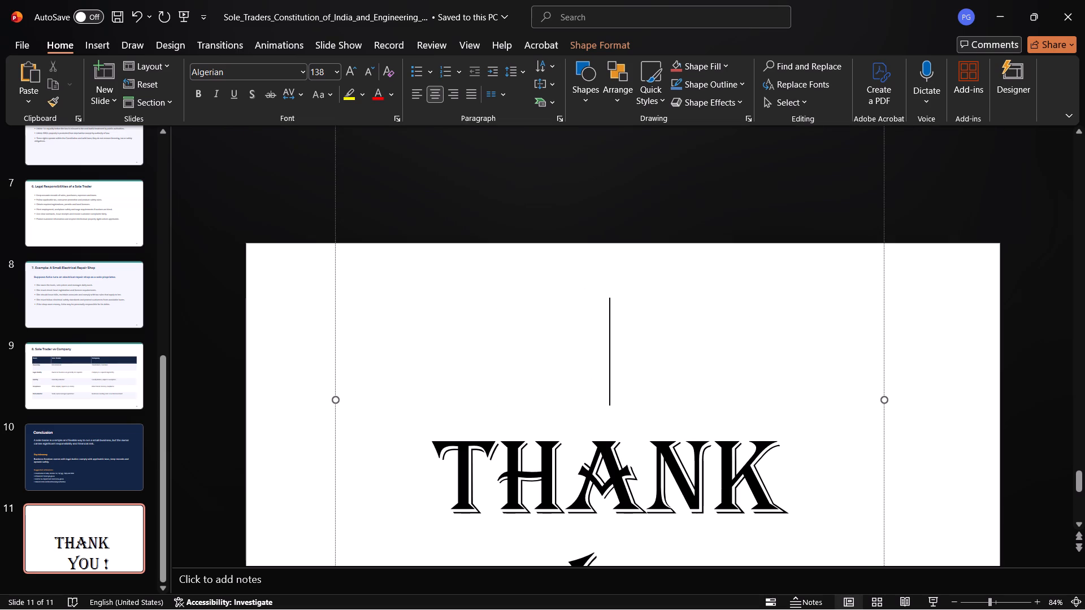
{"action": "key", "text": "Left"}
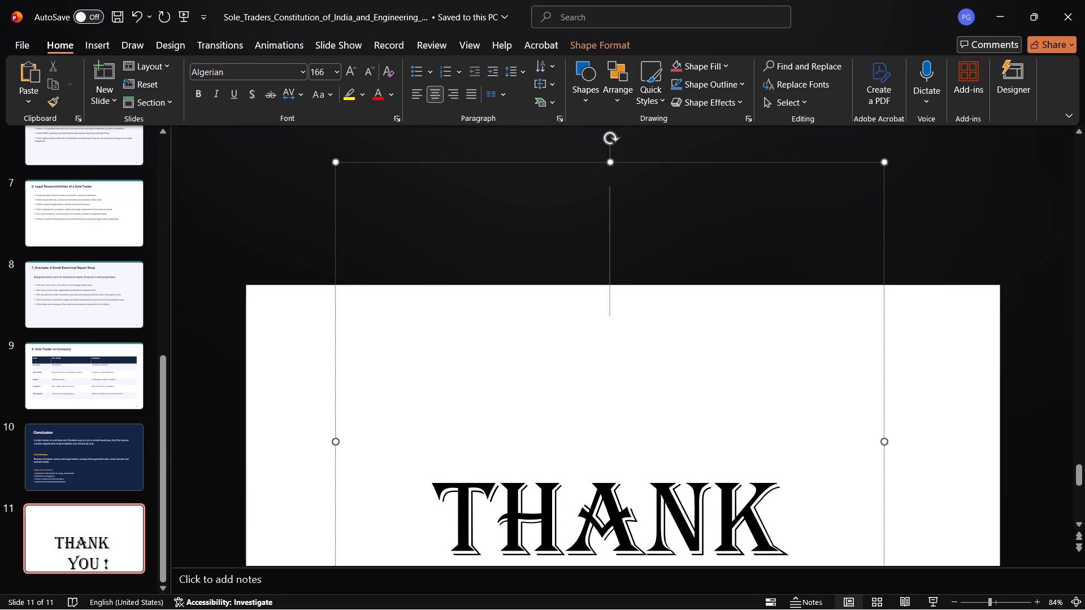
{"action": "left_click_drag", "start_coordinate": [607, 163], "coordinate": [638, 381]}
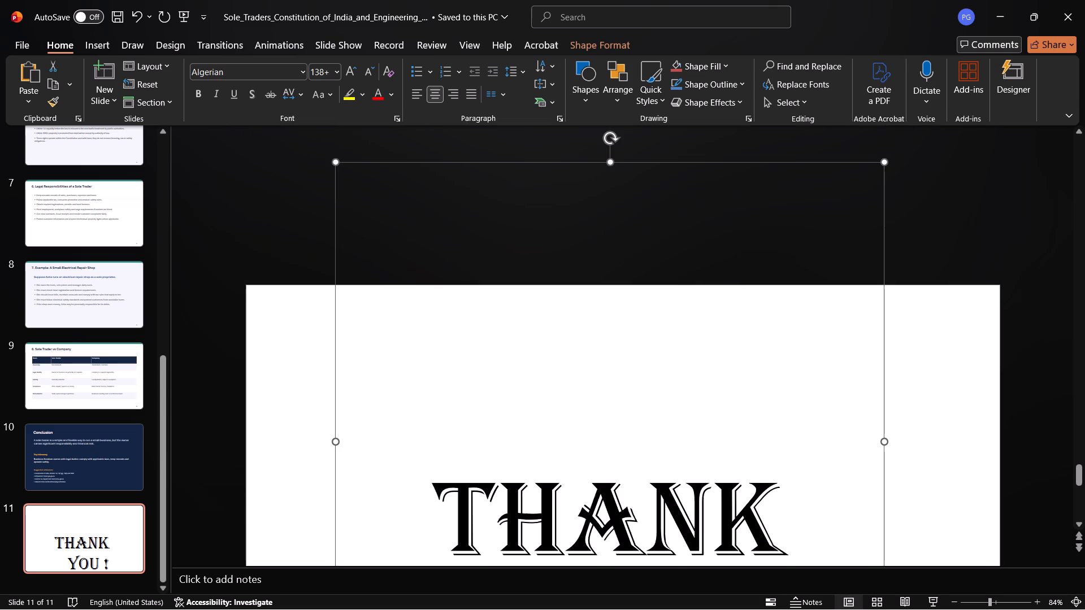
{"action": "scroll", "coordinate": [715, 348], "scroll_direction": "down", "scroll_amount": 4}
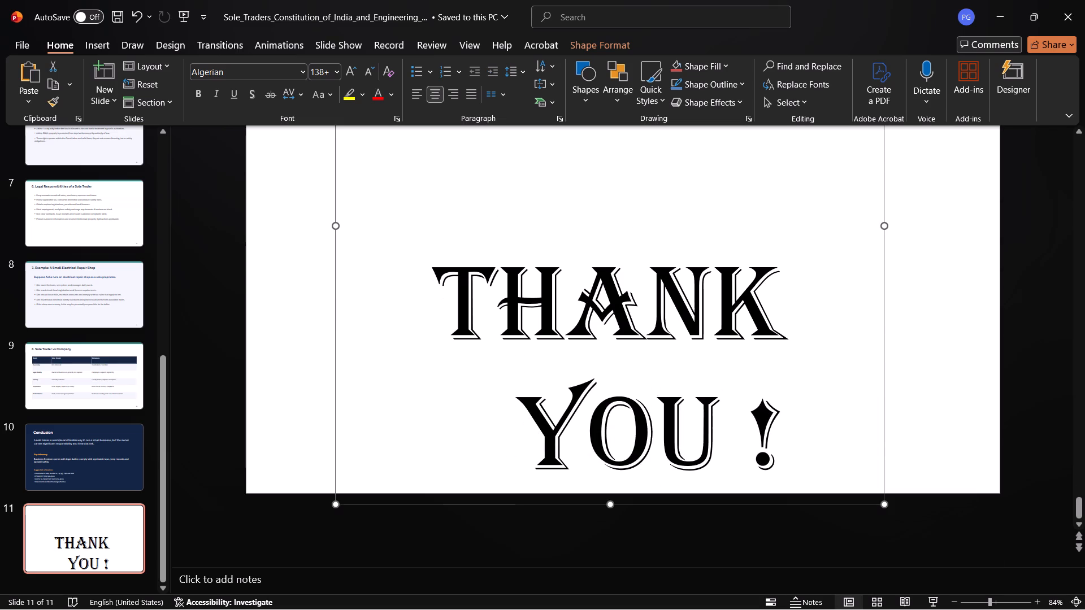
Move the thank-you text box upward so both lines sit near the middle of the slide, and deselect it.
{"action": "left_click", "coordinate": [433, 274]}
{"action": "left_click_drag", "start_coordinate": [424, 315], "coordinate": [458, 232]}
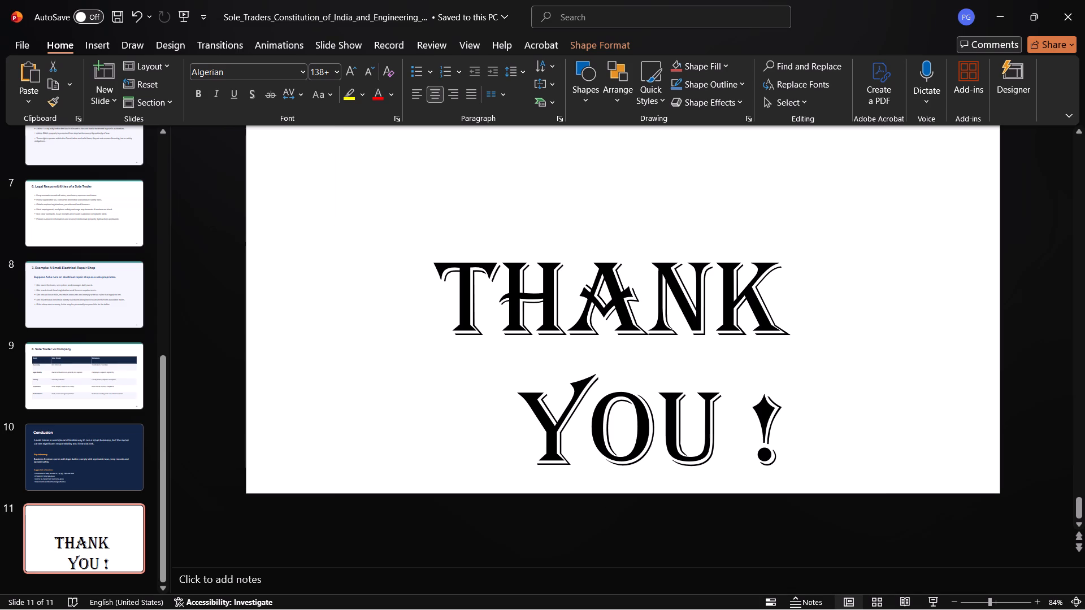
{"action": "left_click_drag", "start_coordinate": [458, 232], "coordinate": [429, 189]}
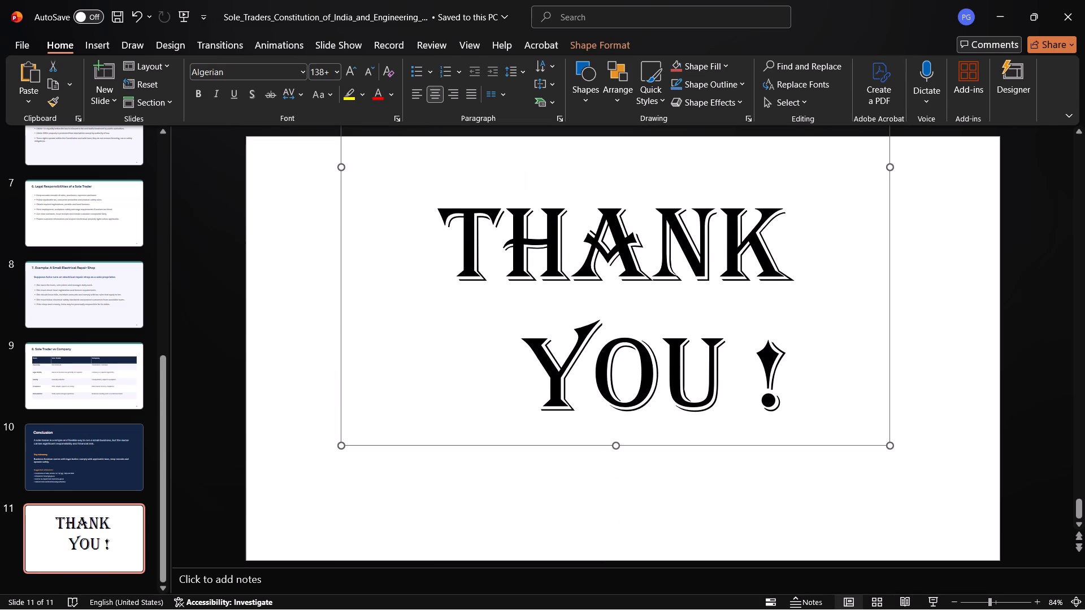
{"action": "left_click", "coordinate": [287, 256]}
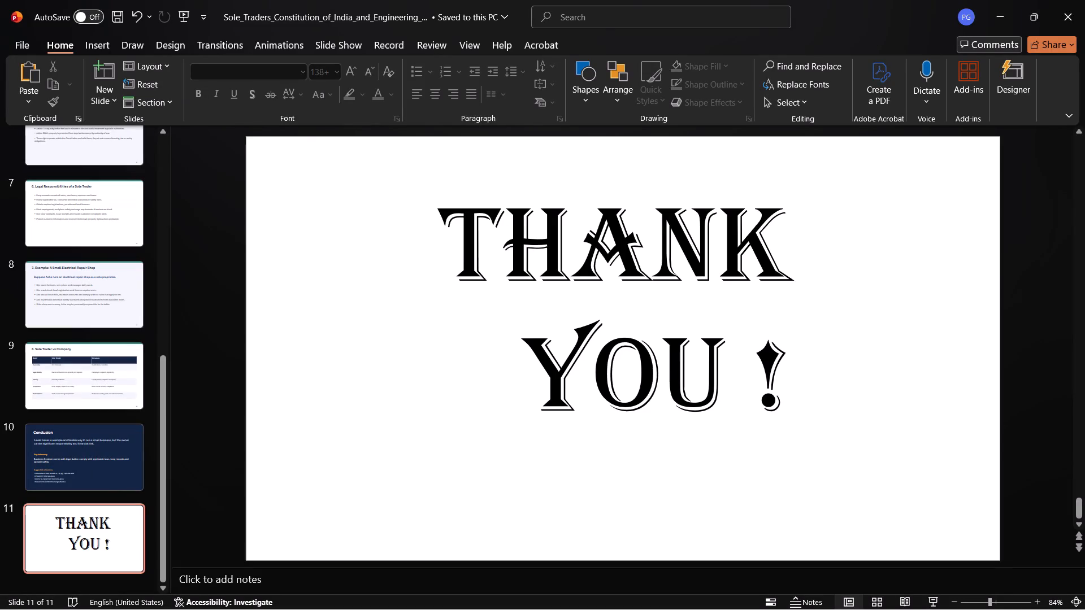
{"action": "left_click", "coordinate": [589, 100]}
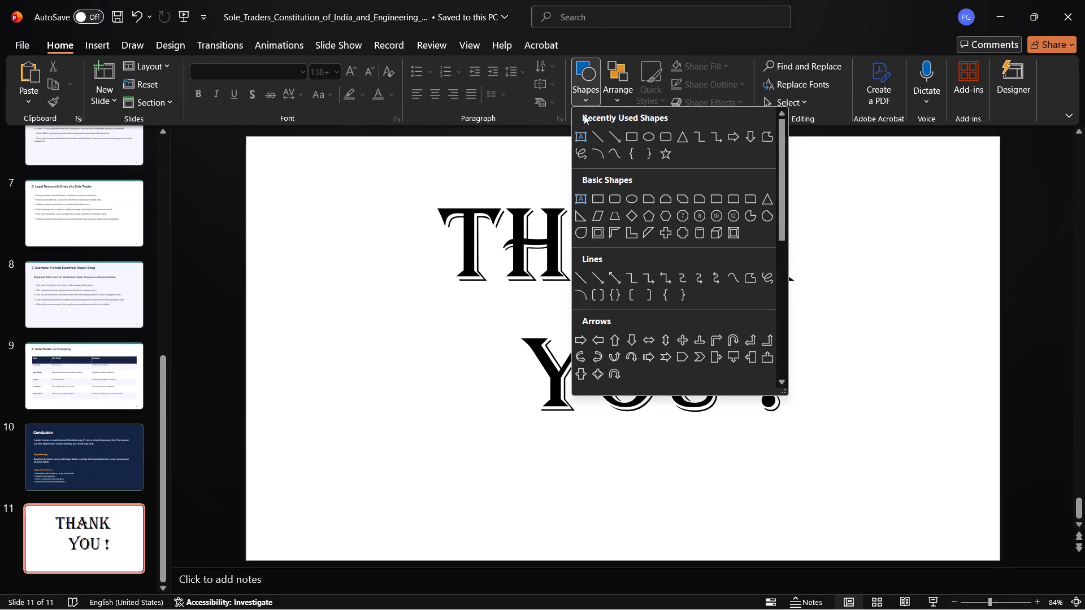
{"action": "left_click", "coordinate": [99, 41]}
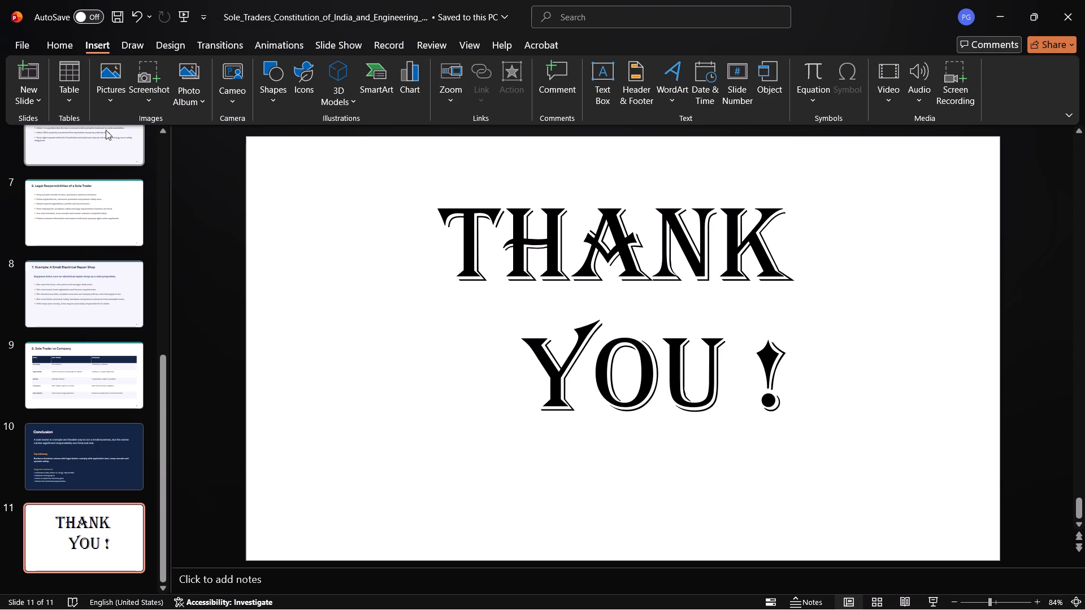
Fill the thank-you slide's background with a solid darker shade of the dark blue theme color.
{"action": "right_click", "coordinate": [101, 538]}
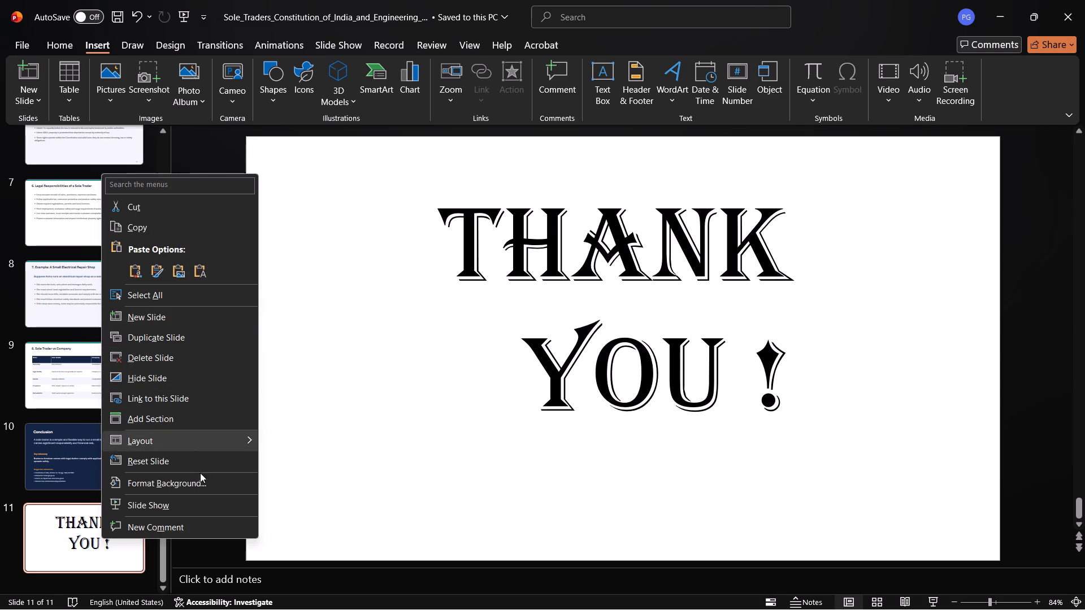
{"action": "left_click", "coordinate": [203, 489]}
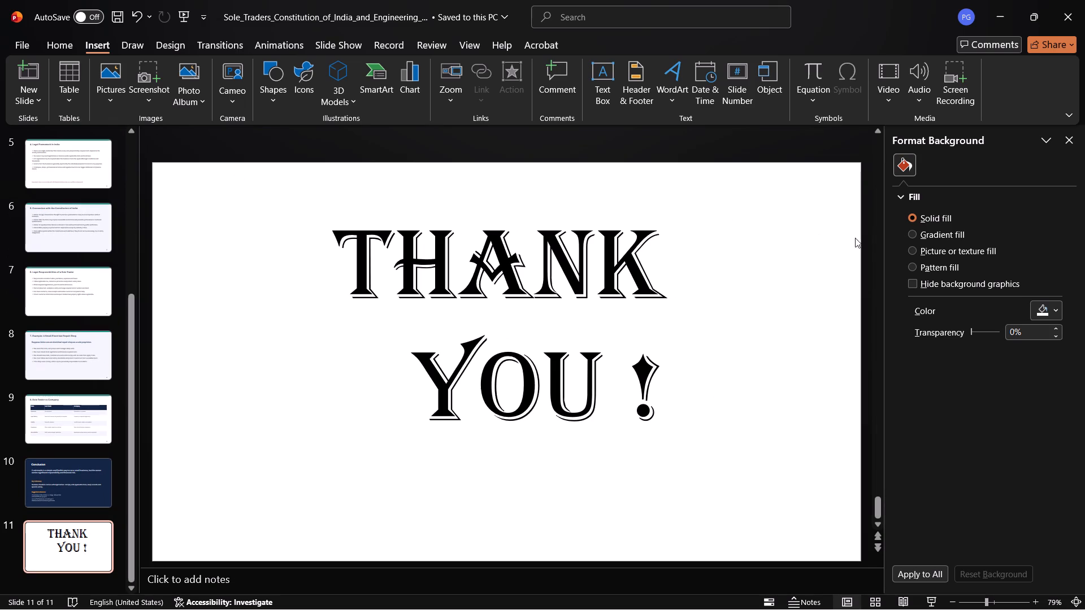
{"action": "left_click", "coordinate": [905, 158]}
{"action": "left_click", "coordinate": [1050, 311]}
{"action": "left_click", "coordinate": [953, 398]}
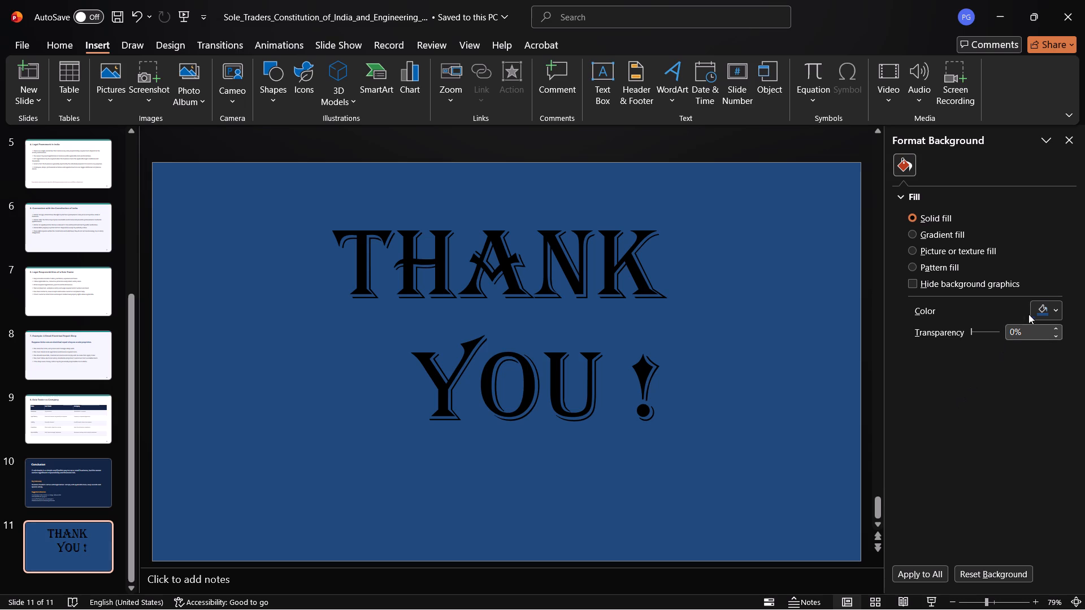
{"action": "left_click", "coordinate": [1055, 310]}
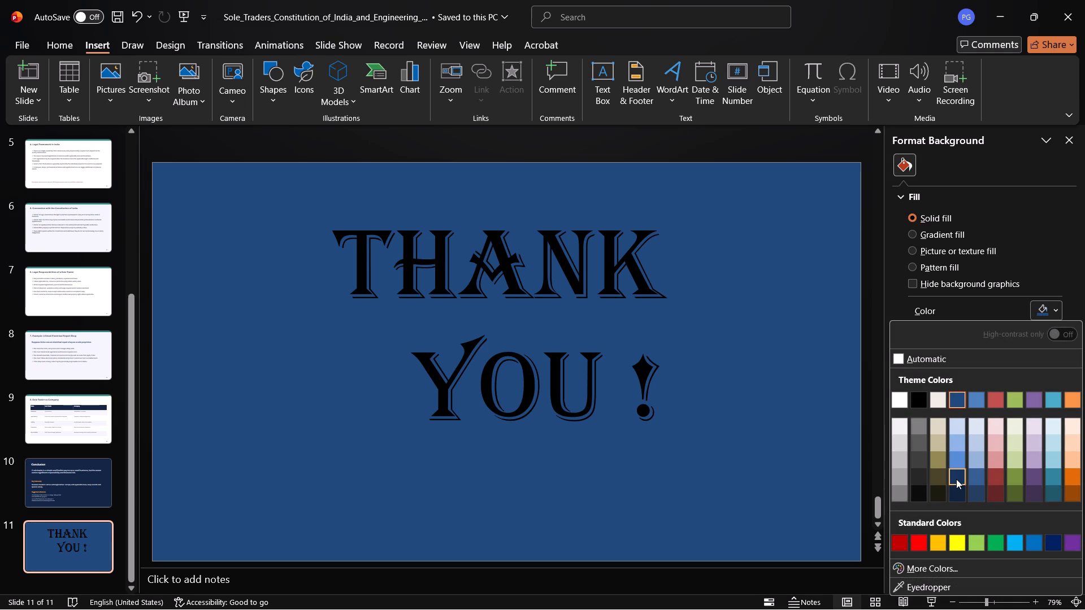
{"action": "left_click", "coordinate": [957, 480]}
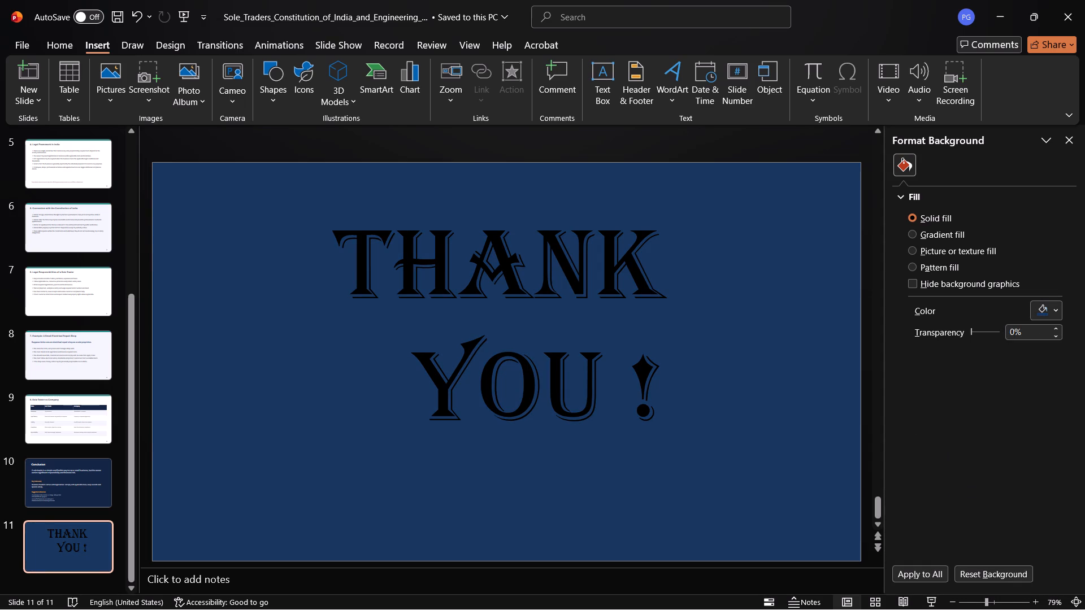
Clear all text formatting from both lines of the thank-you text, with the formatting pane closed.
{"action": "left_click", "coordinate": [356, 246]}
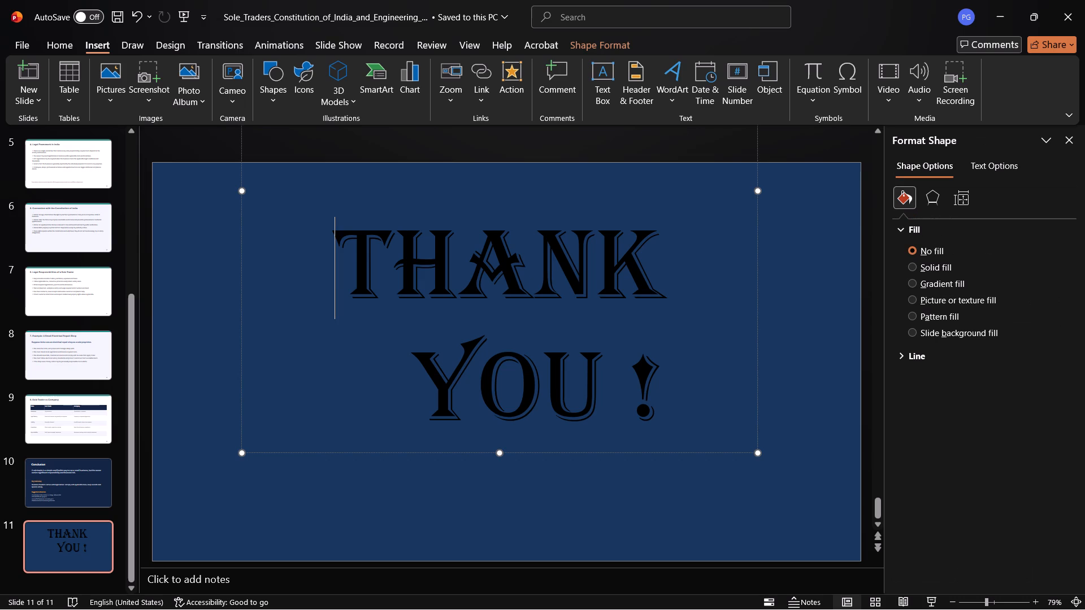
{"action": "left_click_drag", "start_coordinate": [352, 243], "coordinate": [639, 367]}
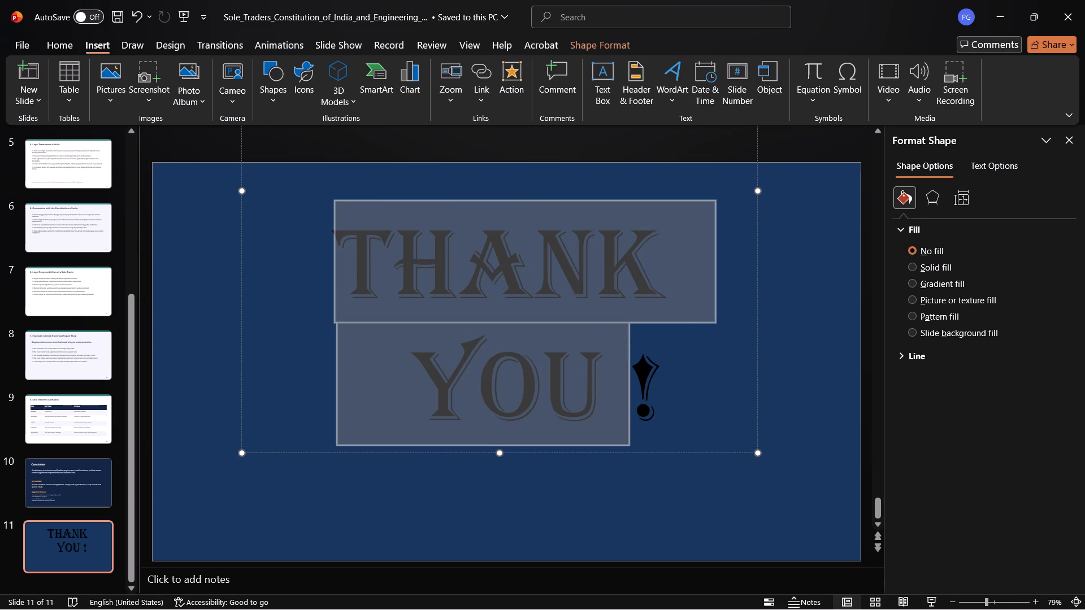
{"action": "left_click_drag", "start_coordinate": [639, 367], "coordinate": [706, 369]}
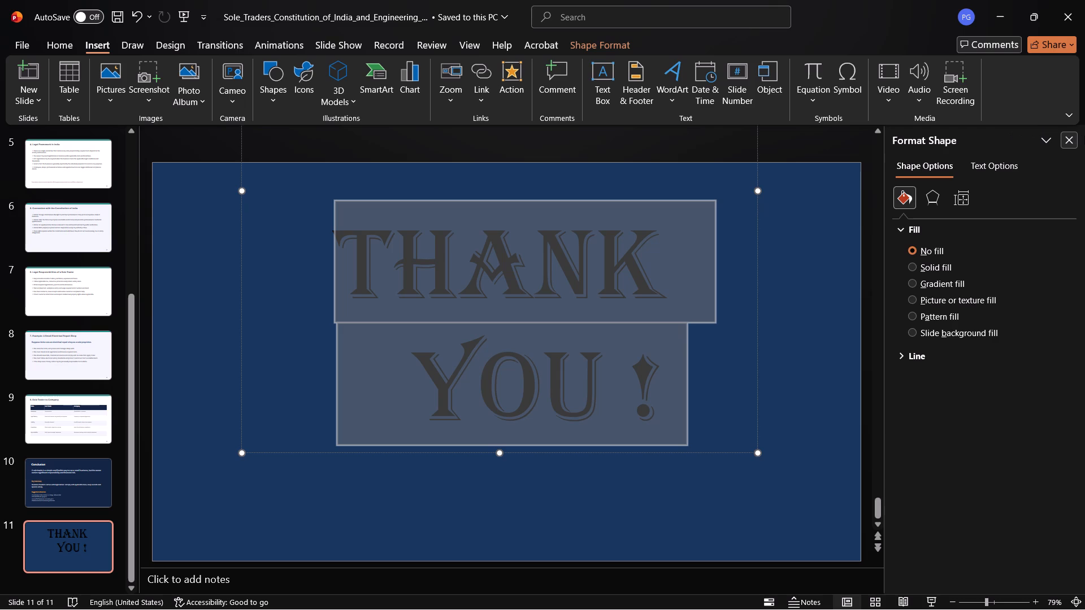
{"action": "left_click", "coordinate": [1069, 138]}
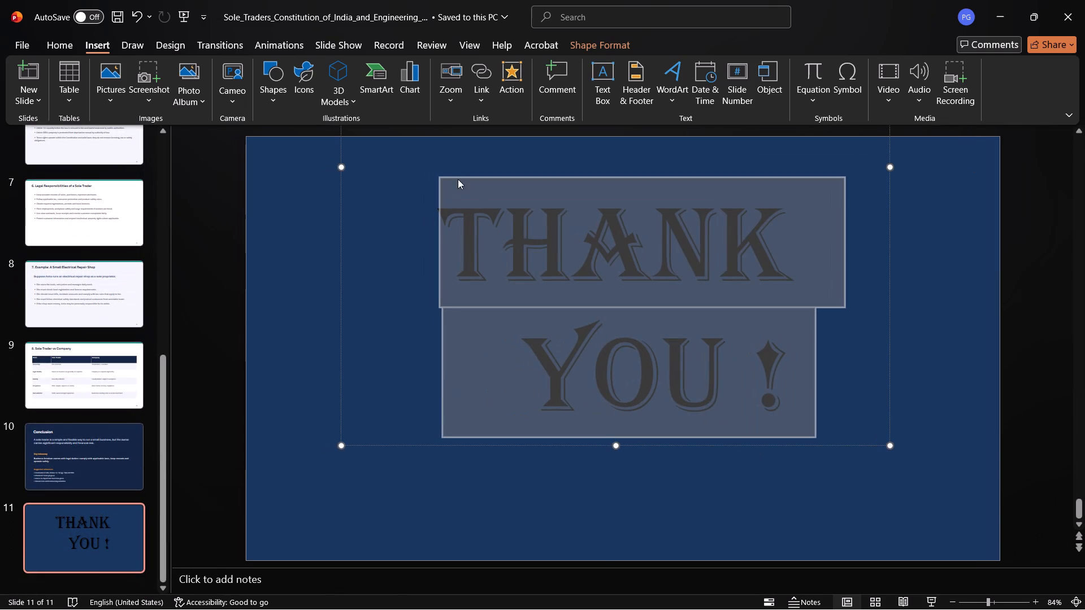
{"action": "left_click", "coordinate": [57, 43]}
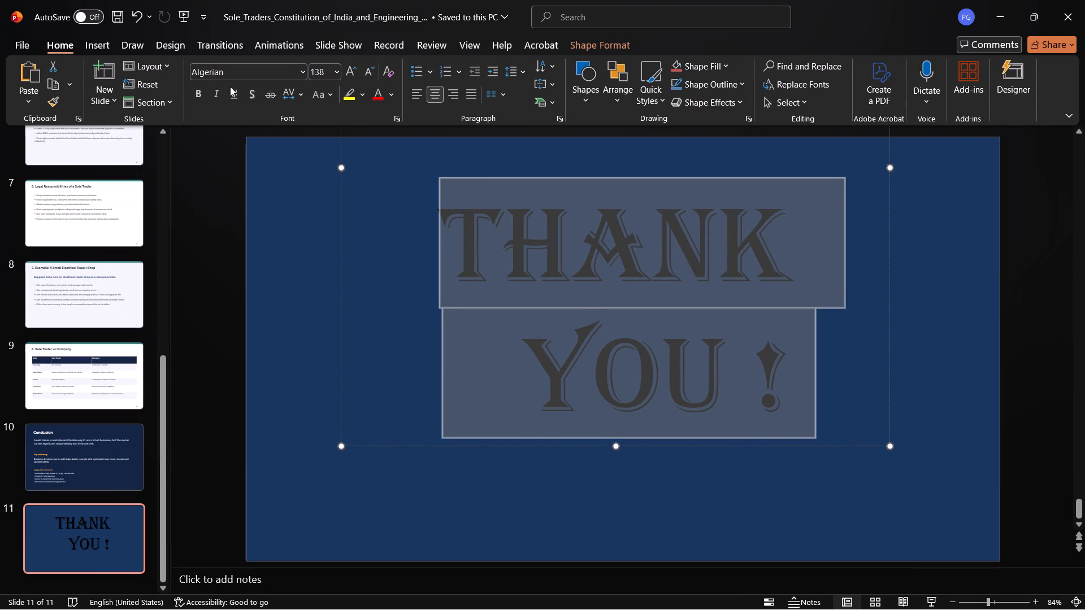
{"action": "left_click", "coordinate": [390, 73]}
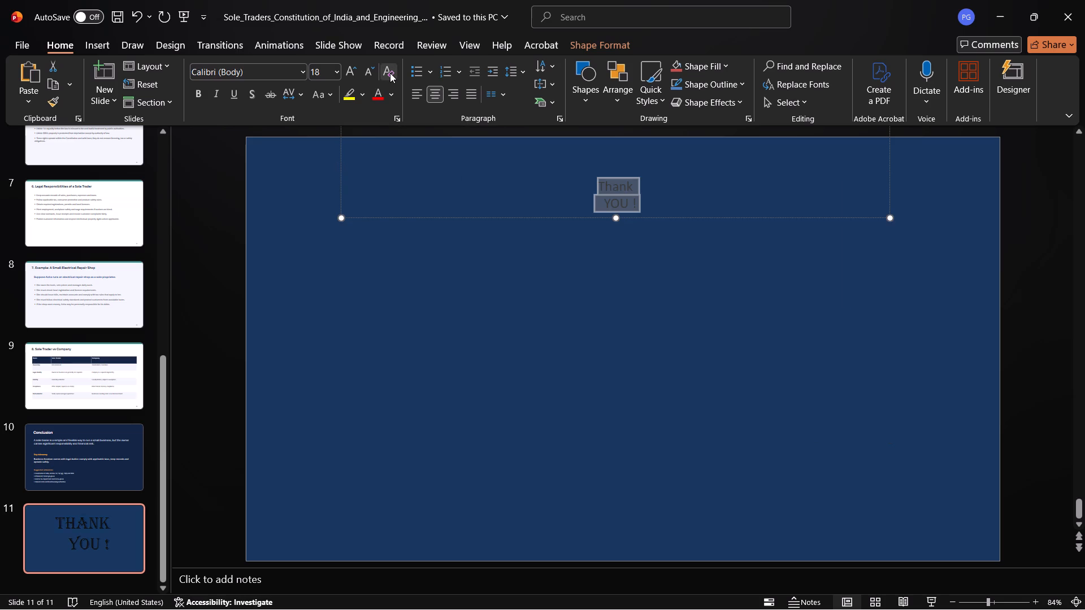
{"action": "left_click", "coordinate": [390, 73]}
Enlarge both lines of the thank-you text to font size 199.
{"action": "left_click", "coordinate": [351, 70]}
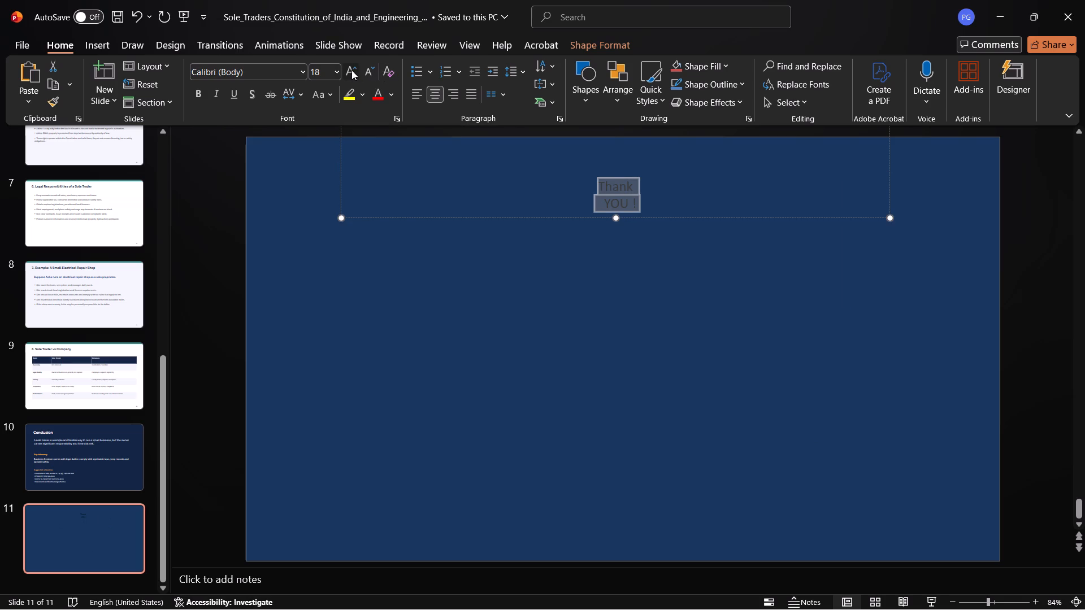
{"action": "triple_click", "coordinate": [351, 70]}
{"action": "double_click", "coordinate": [351, 70]}
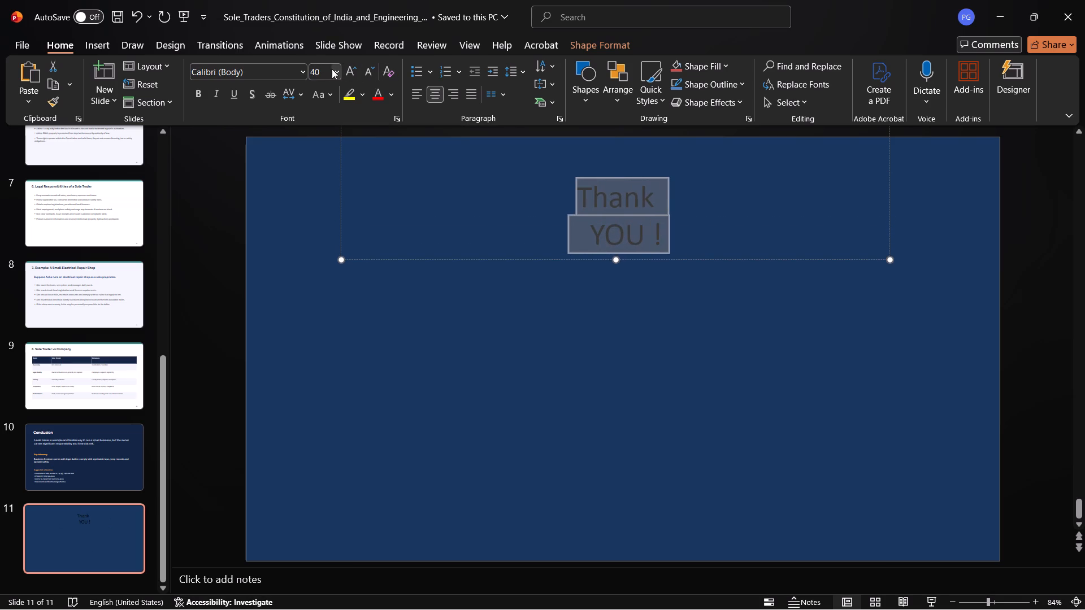
{"action": "triple_click", "coordinate": [344, 74]}
{"action": "triple_click", "coordinate": [344, 74]}
{"action": "triple_click", "coordinate": [344, 74]}
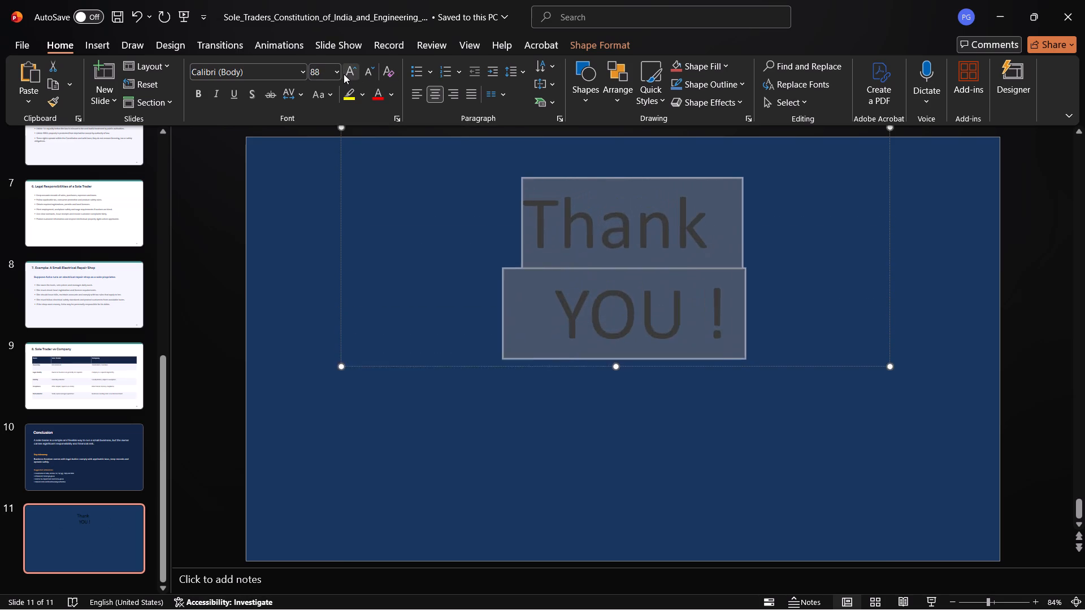
{"action": "triple_click", "coordinate": [344, 74]}
{"action": "left_click", "coordinate": [344, 74]}
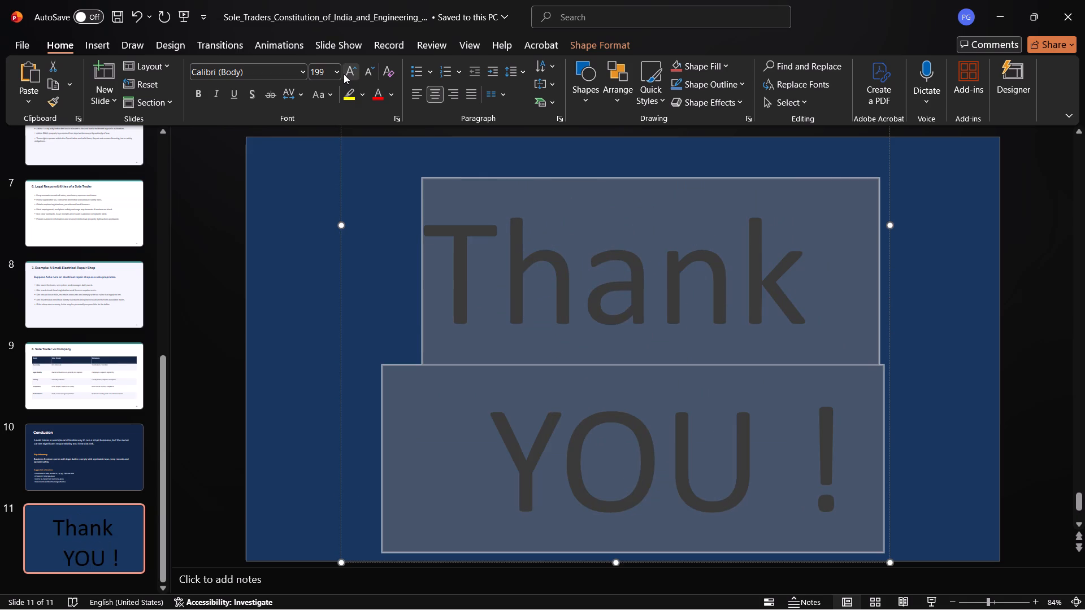
Set the font of the thank-you text to Algerian and deselect the text box.
{"action": "left_click", "coordinate": [300, 72]}
{"action": "left_click", "coordinate": [276, 163]}
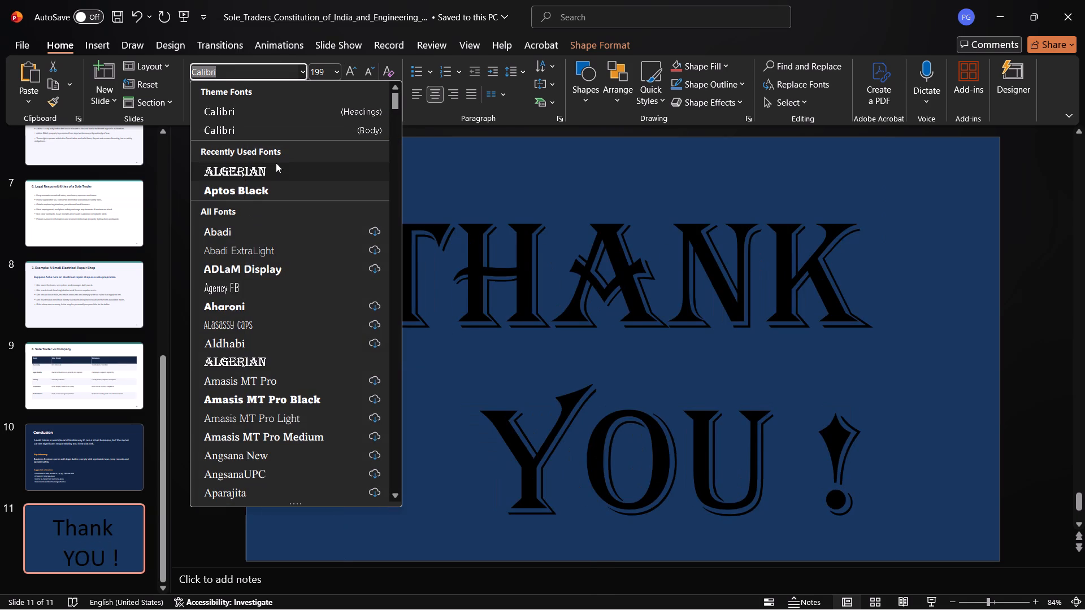
{"action": "left_click", "coordinate": [223, 258]}
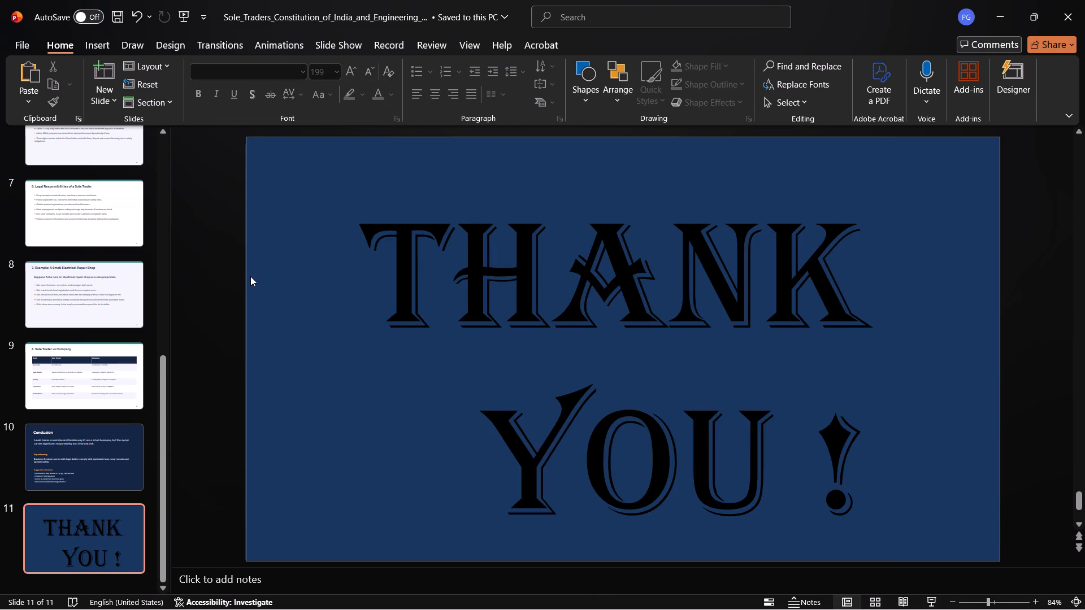
{"action": "scroll", "coordinate": [250, 276], "scroll_direction": "up", "scroll_amount": 1}
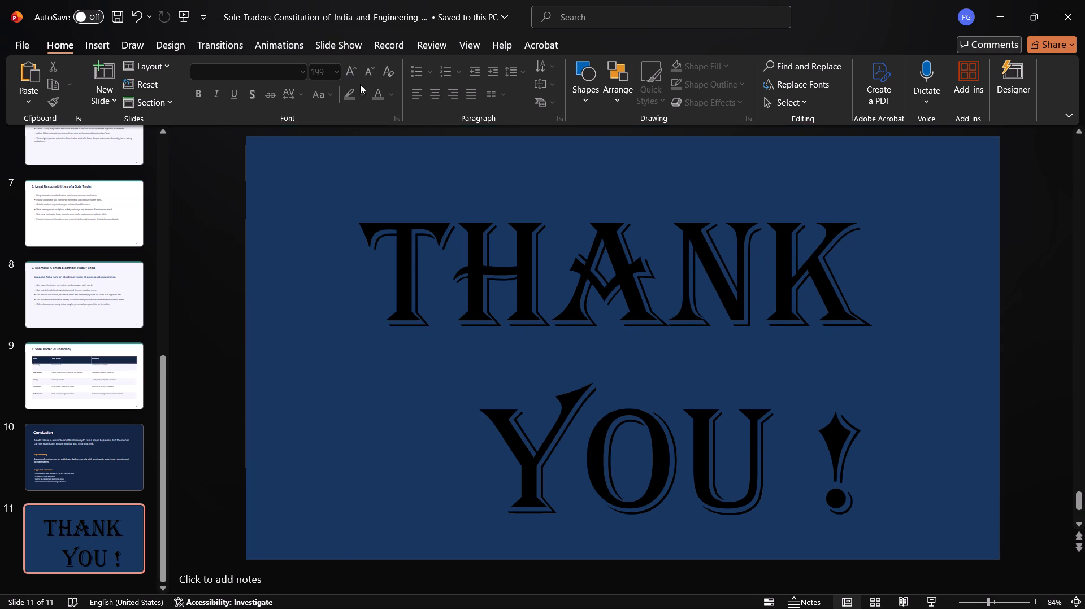
Change the font color of both lines of the thank-you text to white and deselect the text box.
{"action": "left_click", "coordinate": [459, 213]}
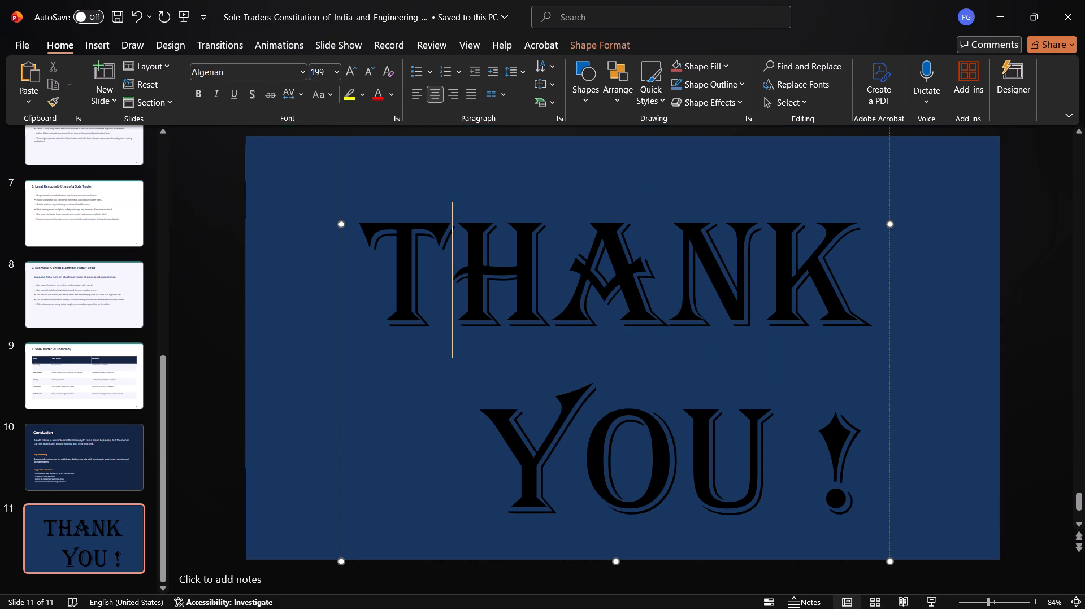
{"action": "left_click", "coordinate": [382, 257]}
{"action": "left_click_drag", "start_coordinate": [381, 257], "coordinate": [695, 426]}
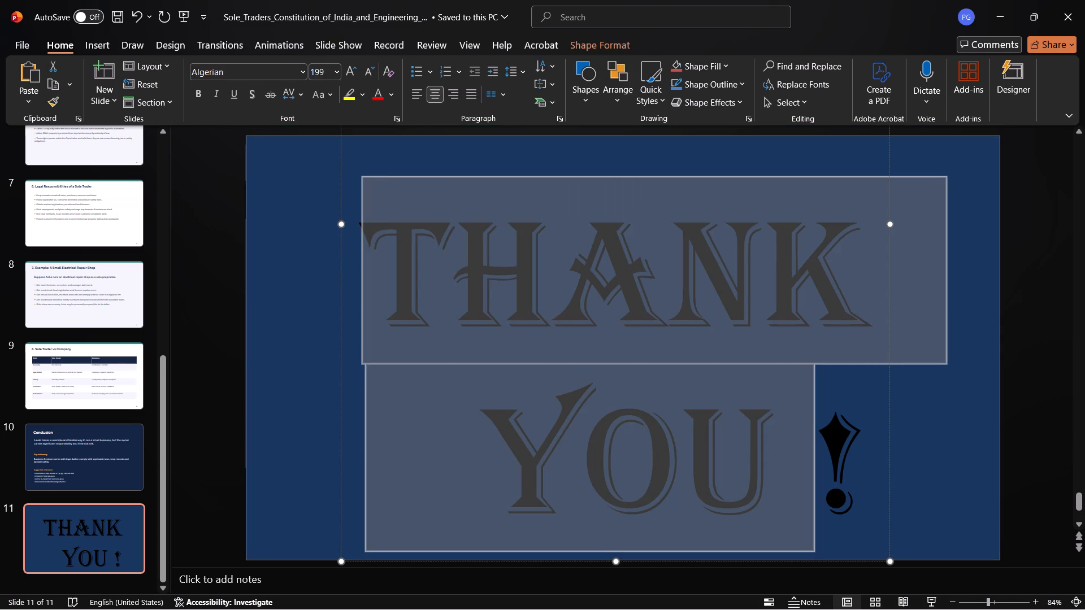
{"action": "left_click_drag", "start_coordinate": [695, 426], "coordinate": [770, 429]}
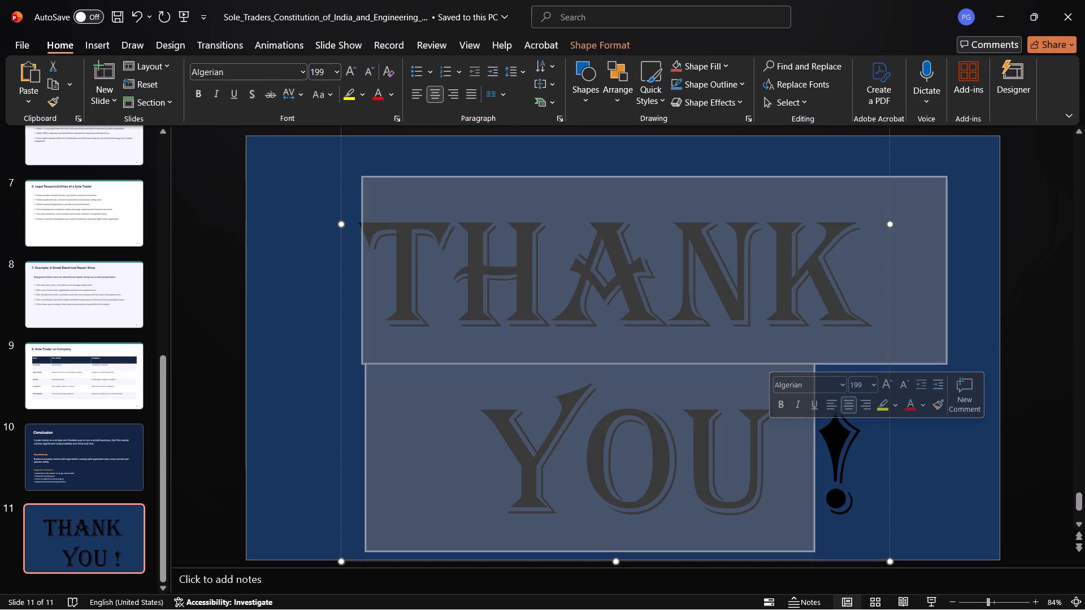
{"action": "left_click", "coordinate": [866, 447]}
{"action": "left_click_drag", "start_coordinate": [866, 447], "coordinate": [462, 281]}
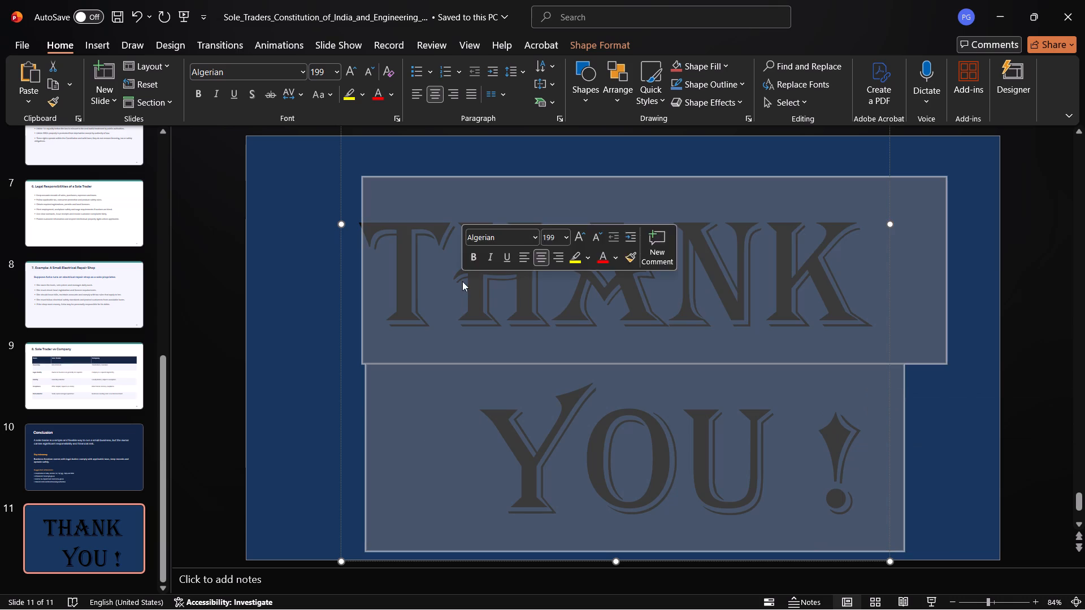
{"action": "left_click", "coordinate": [392, 96]}
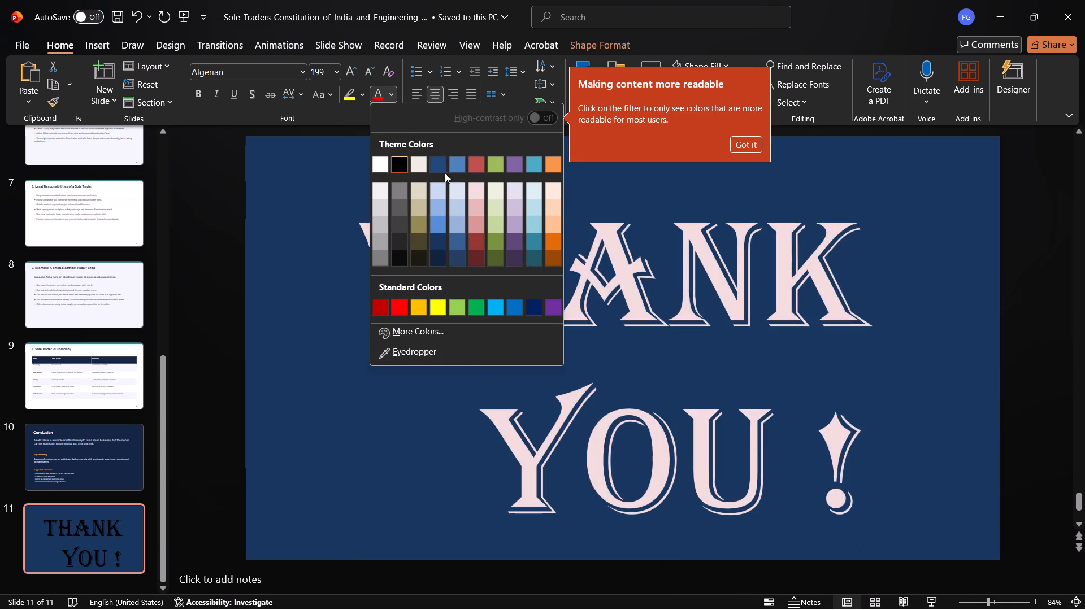
{"action": "left_click", "coordinate": [376, 161]}
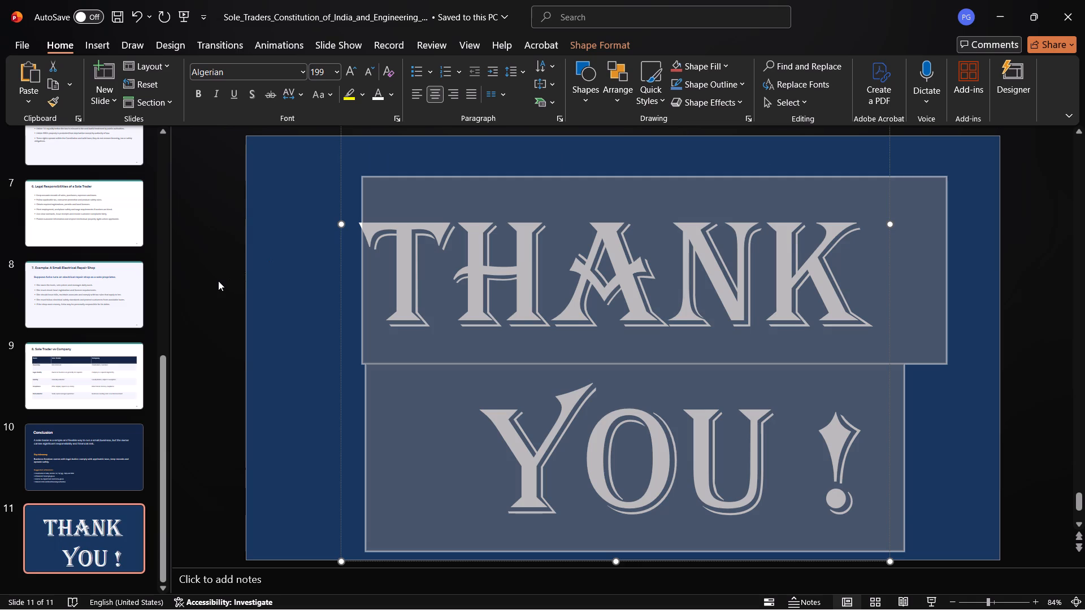
{"action": "left_click", "coordinate": [218, 281]}
Save the finished Sole Traders presentation.
{"action": "scroll", "coordinate": [321, 367], "scroll_direction": "right", "scroll_amount": 1}
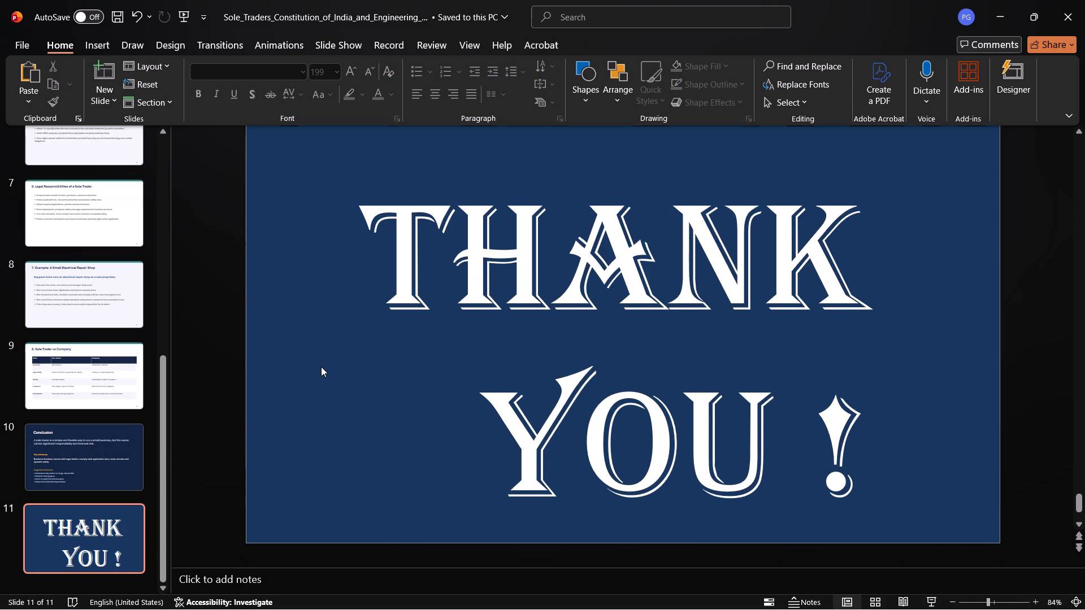
{"action": "scroll", "coordinate": [321, 367], "scroll_direction": "right", "scroll_amount": 1}
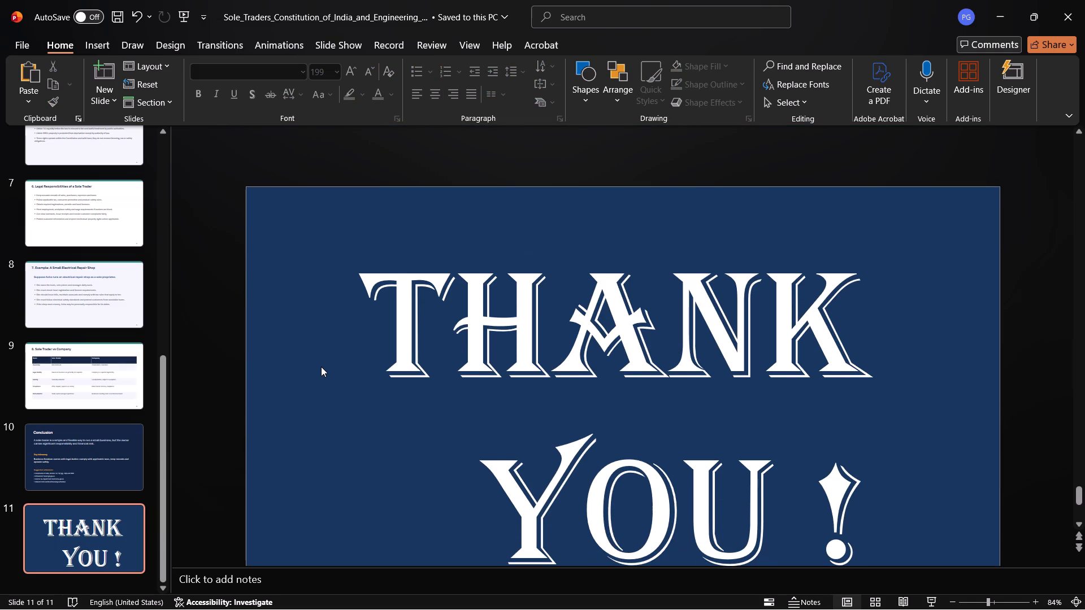
{"action": "key", "text": "ctrl+s"}
{"action": "key", "text": "ctrl+s"}
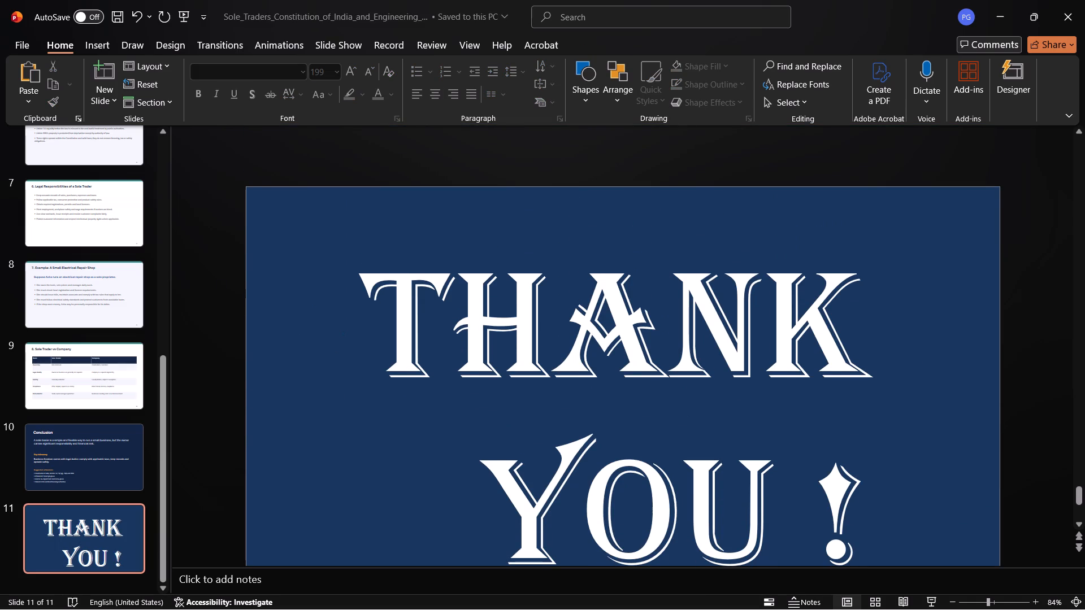
Close the presentation and the Downloads folder window to return to the desktop.
{"action": "left_click", "coordinate": [1082, 0]}
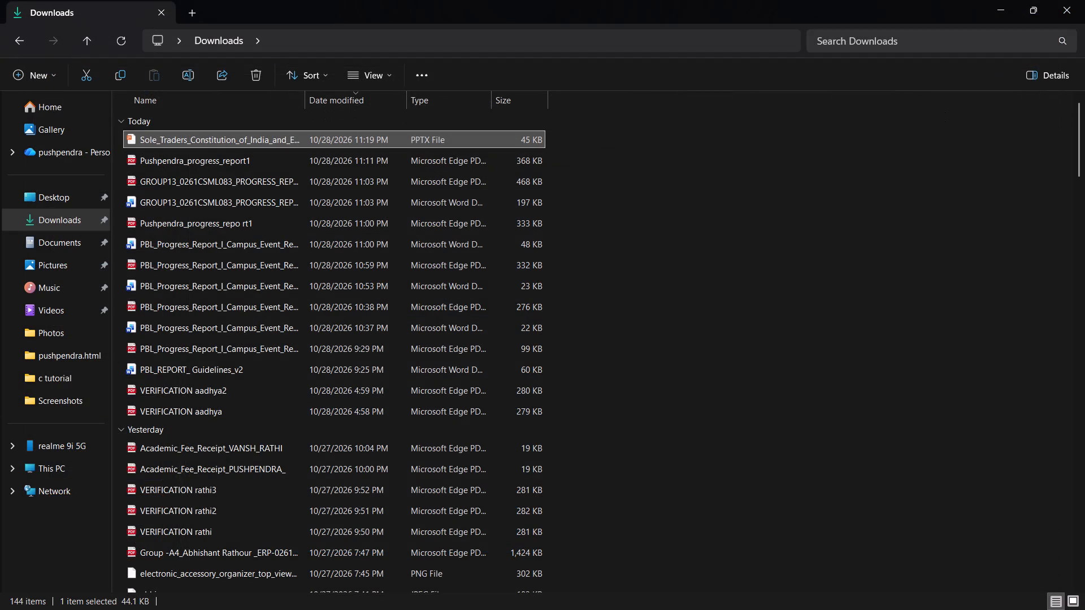
{"action": "left_click", "coordinate": [1083, 0]}
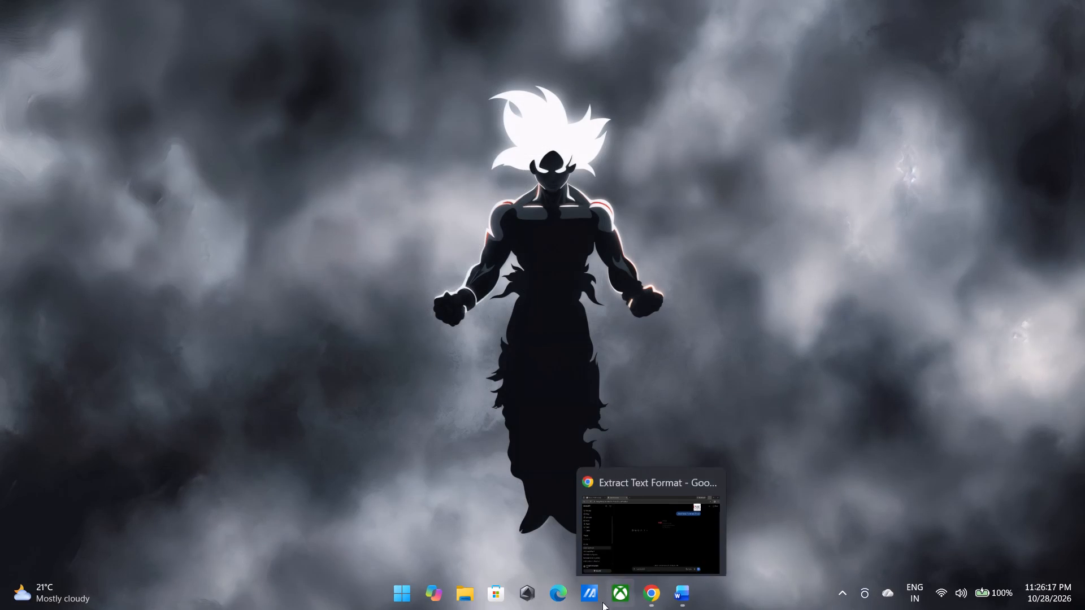
Bring up the Windows app launcher from the desktop.
{"action": "left_click", "coordinate": [401, 598]}
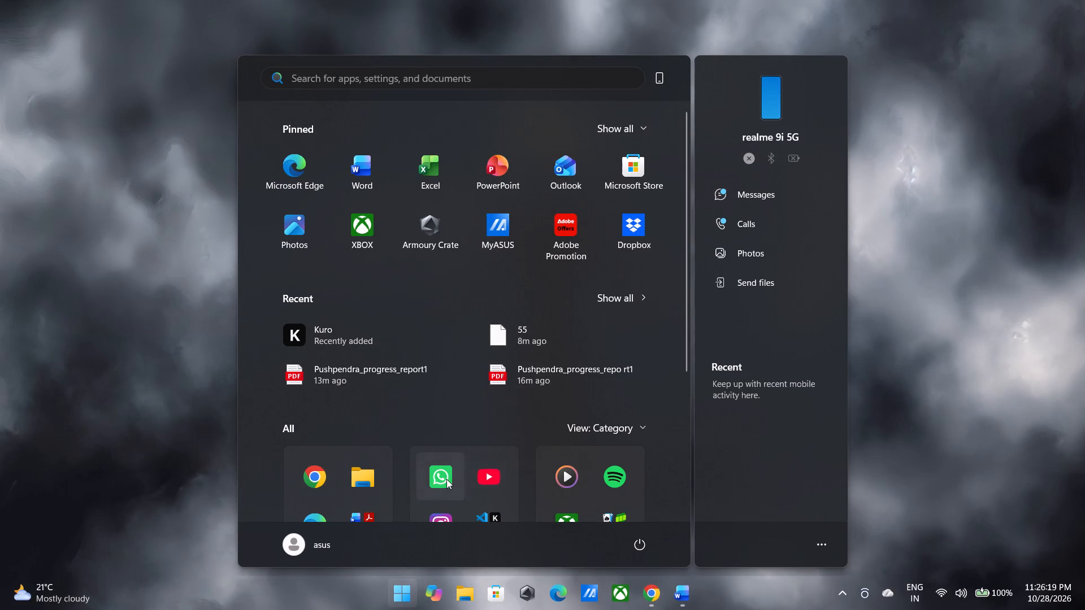
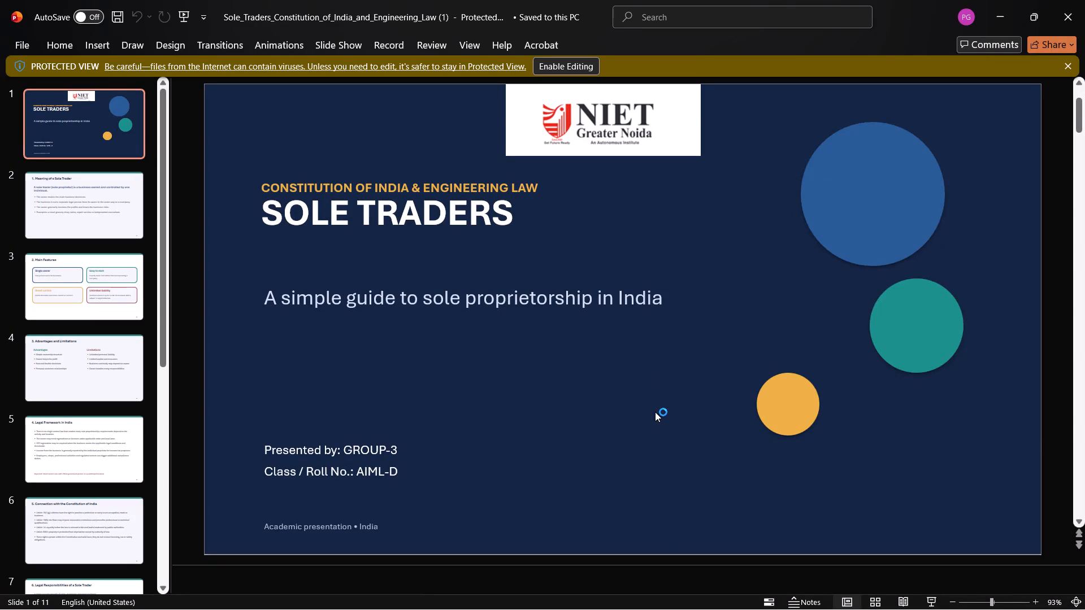
Review the slides of the saved Sole Traders presentation from the title slide to the closing thank-you slide and back.
{"action": "scroll", "coordinate": [655, 412], "scroll_direction": "down", "scroll_amount": 3}
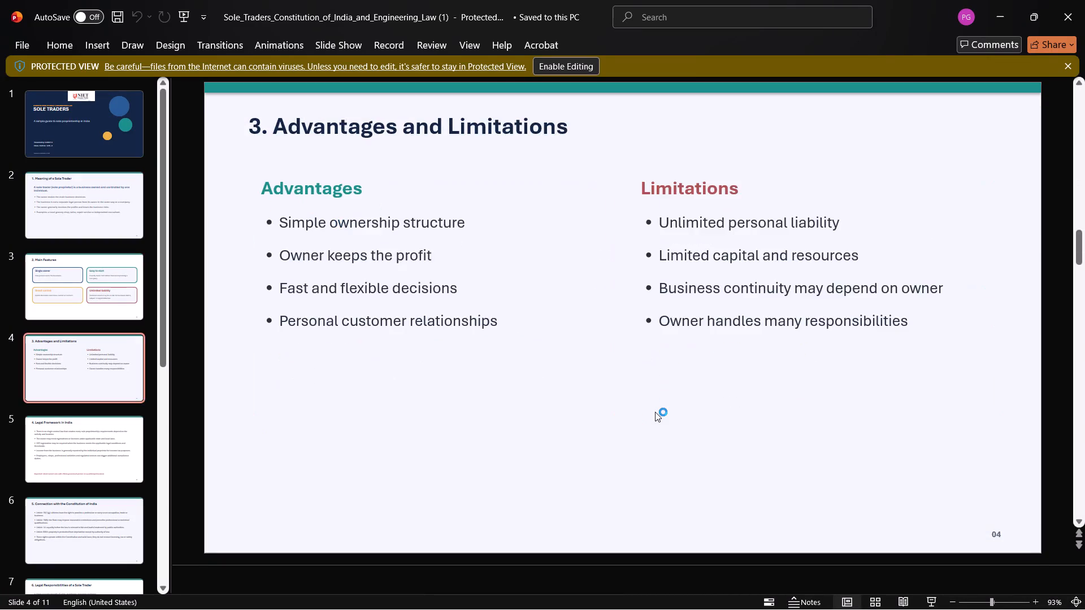
{"action": "scroll", "coordinate": [655, 412], "scroll_direction": "down", "scroll_amount": 4}
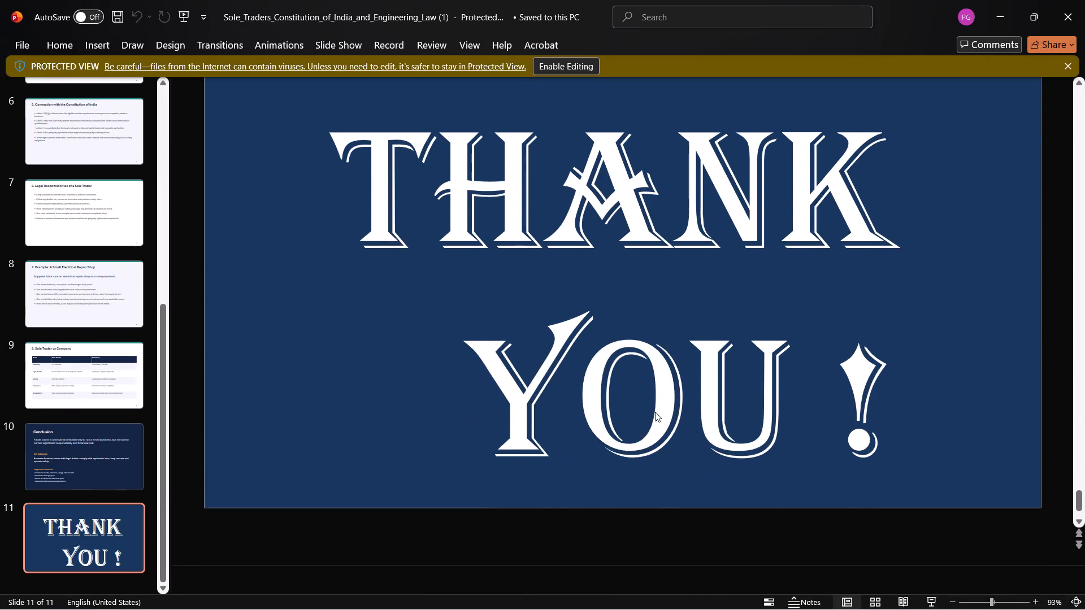
{"action": "scroll", "coordinate": [655, 412], "scroll_direction": "up", "scroll_amount": 8}
{"action": "scroll", "coordinate": [655, 412], "scroll_direction": "down", "scroll_amount": 3}
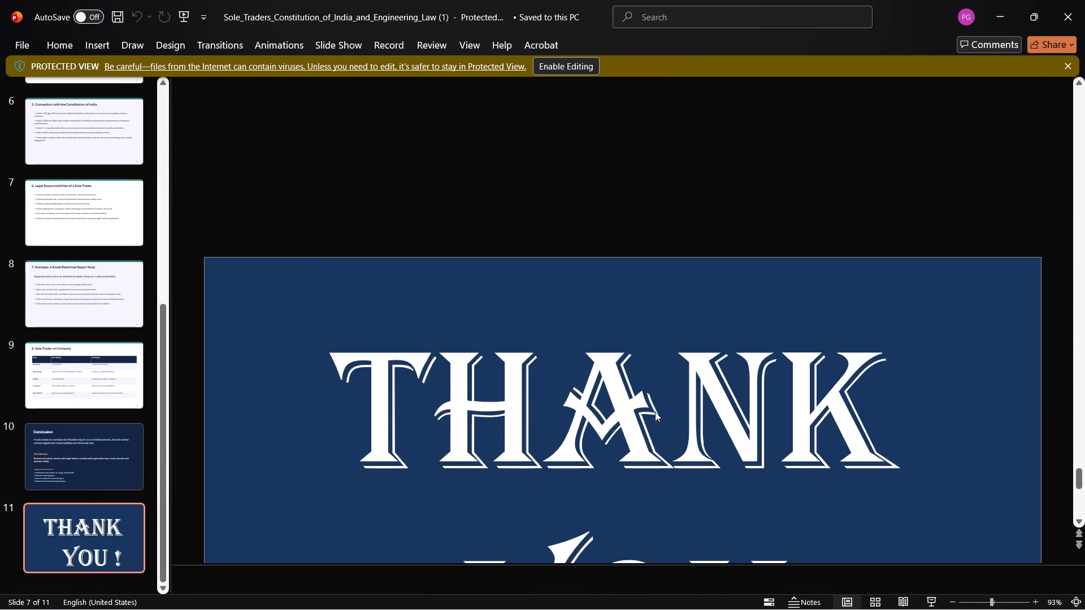
{"action": "scroll", "coordinate": [655, 412], "scroll_direction": "down", "scroll_amount": 2}
{"action": "scroll", "coordinate": [655, 412], "scroll_direction": "up", "scroll_amount": 3}
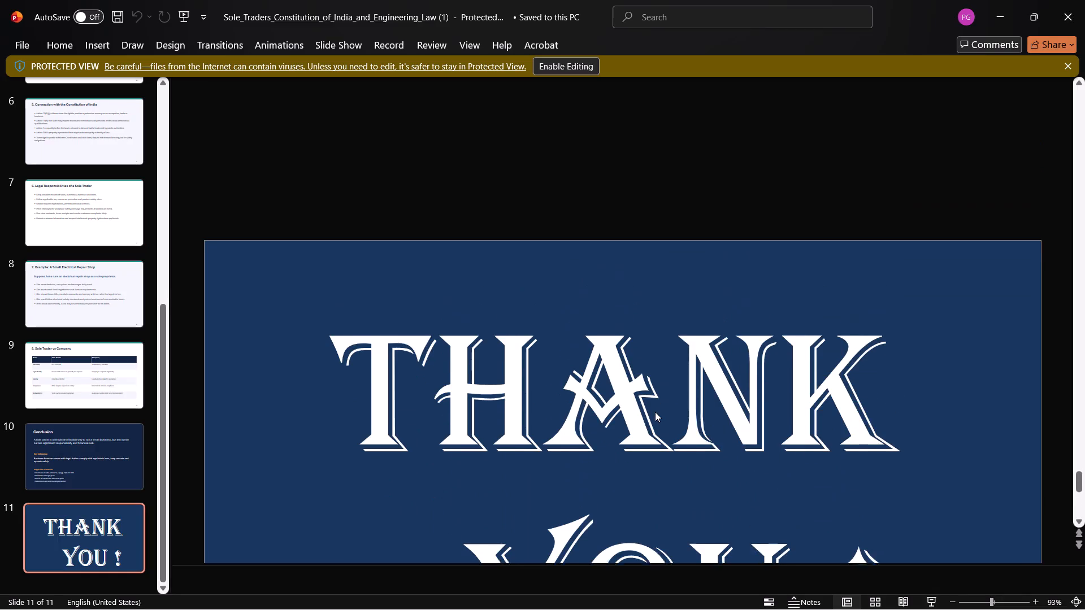
{"action": "scroll", "coordinate": [655, 412], "scroll_direction": "up", "scroll_amount": 9}
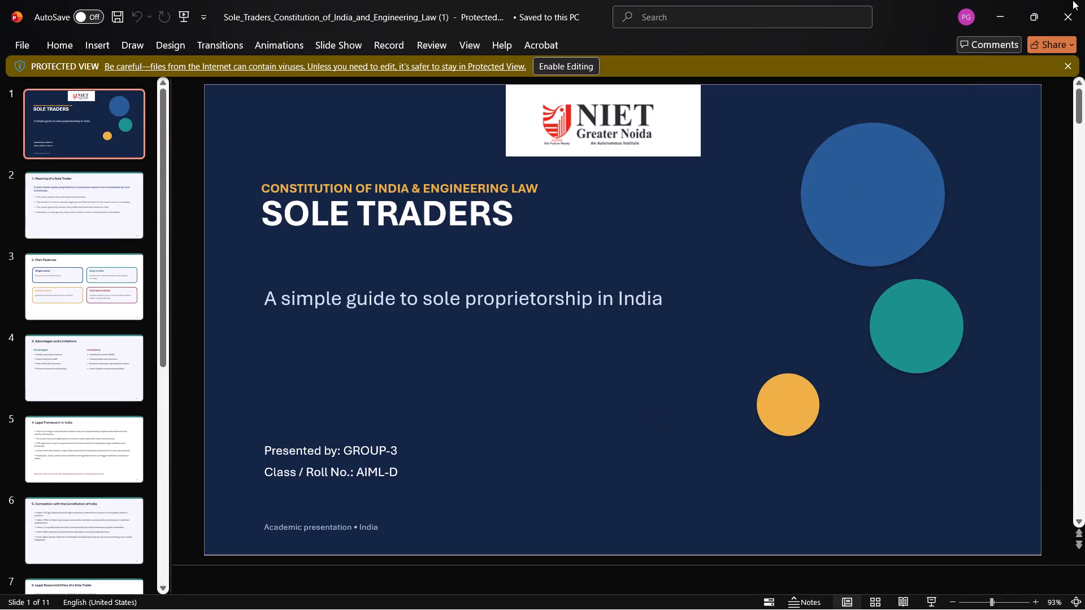
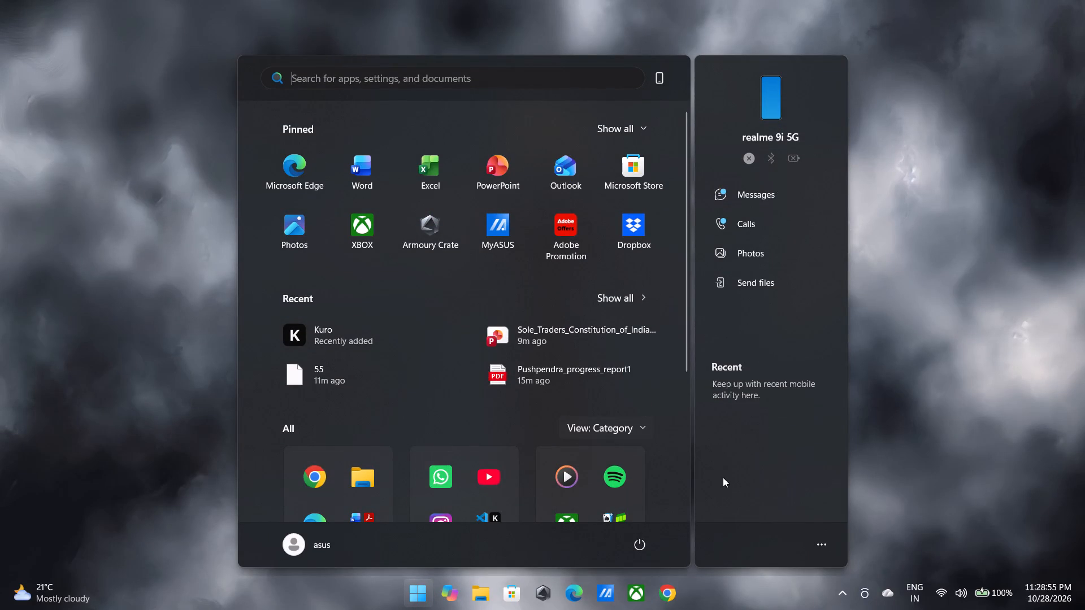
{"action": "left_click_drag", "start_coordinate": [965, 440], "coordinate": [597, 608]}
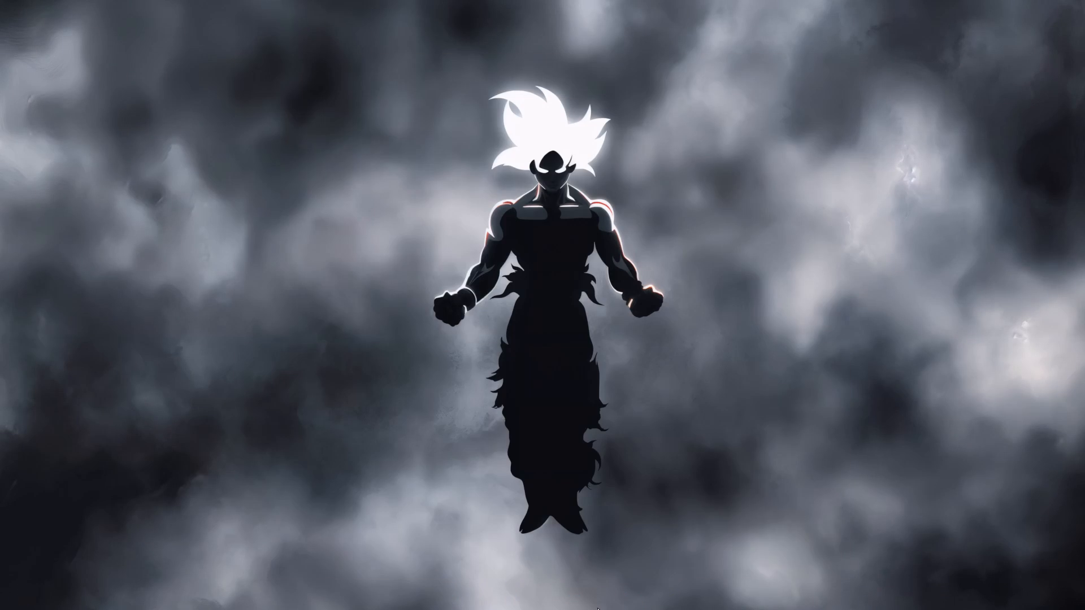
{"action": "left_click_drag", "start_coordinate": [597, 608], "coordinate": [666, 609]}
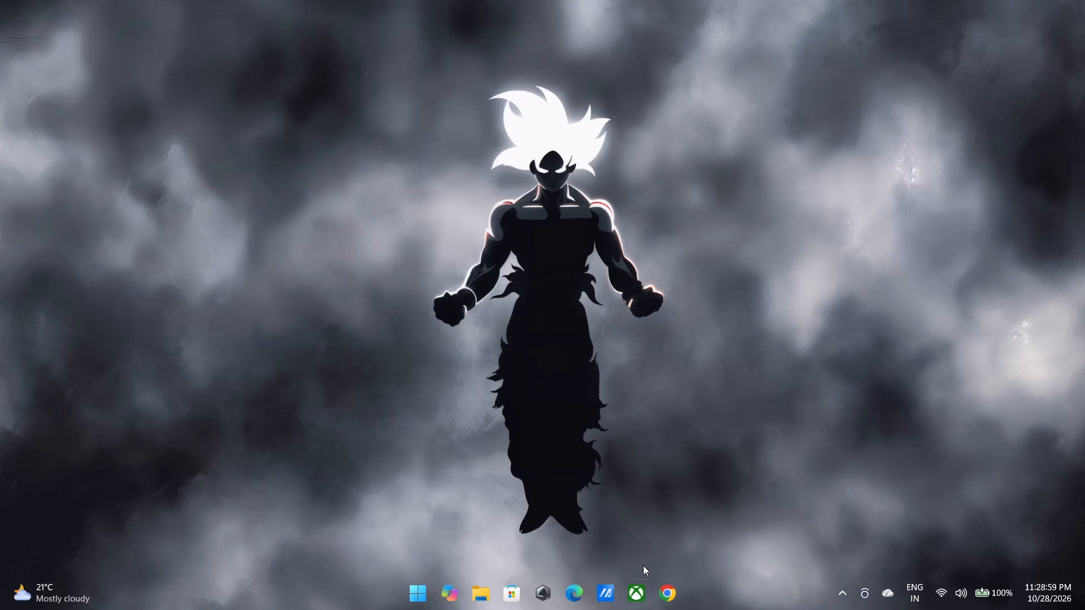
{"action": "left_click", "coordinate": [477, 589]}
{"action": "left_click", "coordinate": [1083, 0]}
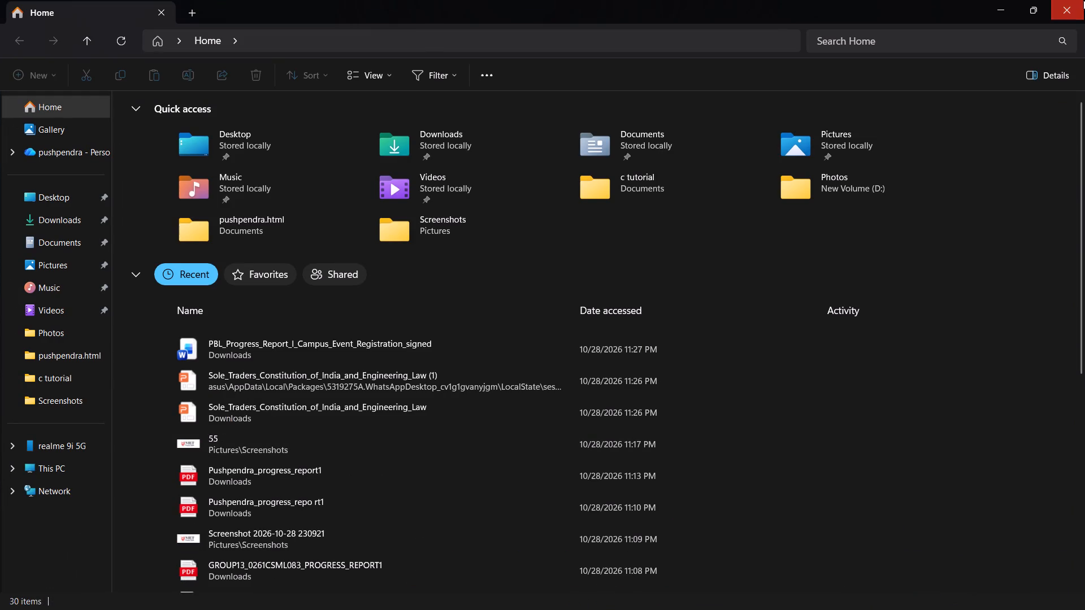
Open PowerPoint and create a new blank presentation.
{"action": "left_click", "coordinate": [423, 597]}
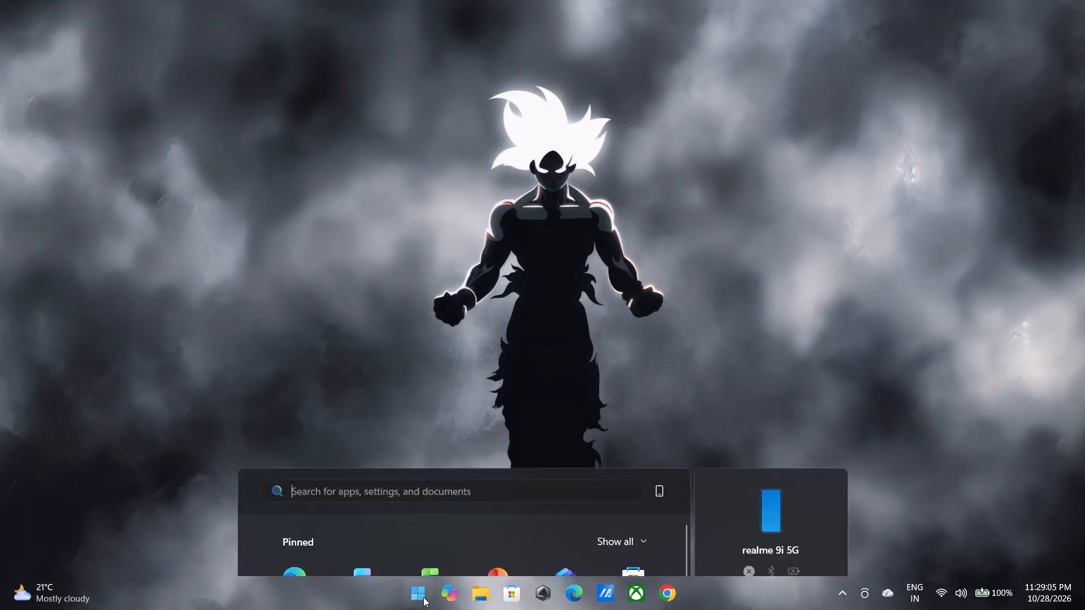
{"action": "left_click", "coordinate": [501, 159]}
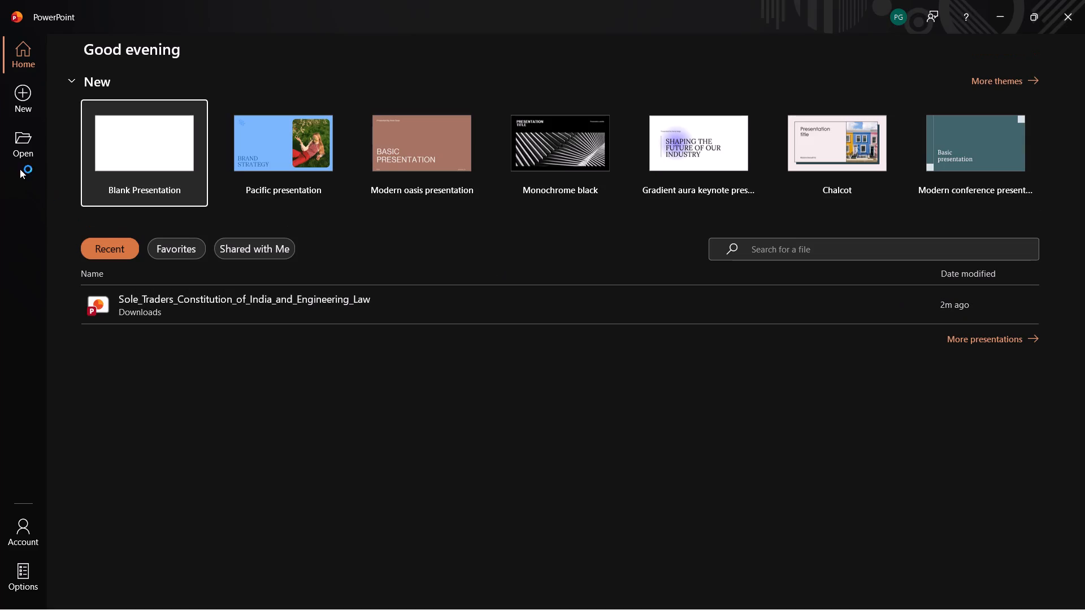
{"action": "left_click", "coordinate": [8, 106]}
{"action": "left_click", "coordinate": [184, 125]}
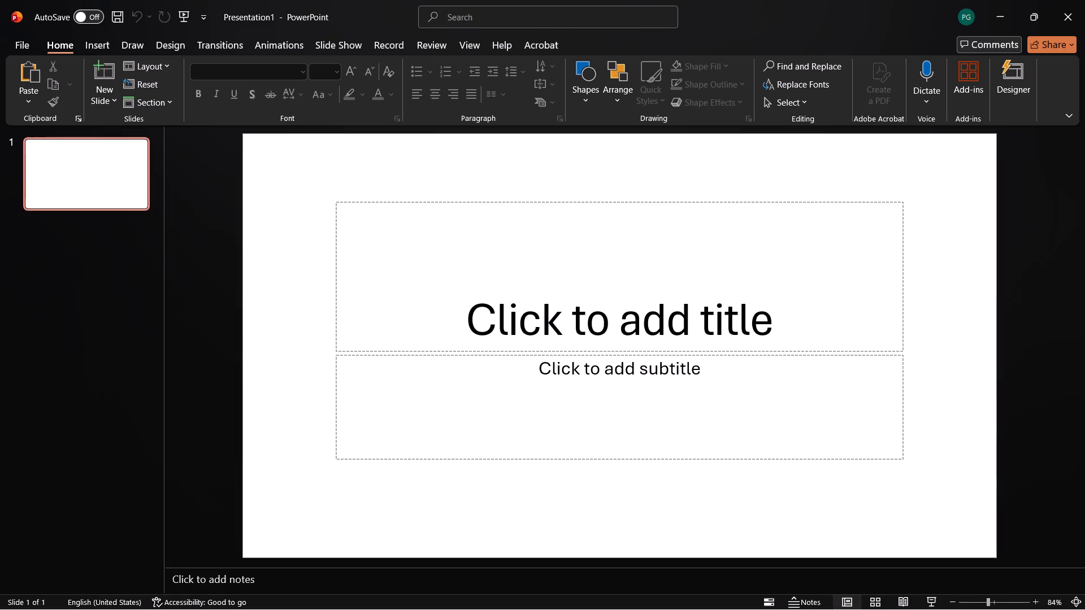
Add a slide with the Blank layout and delete the original title slide so only the blank one is left.
{"action": "left_click", "coordinate": [103, 100]}
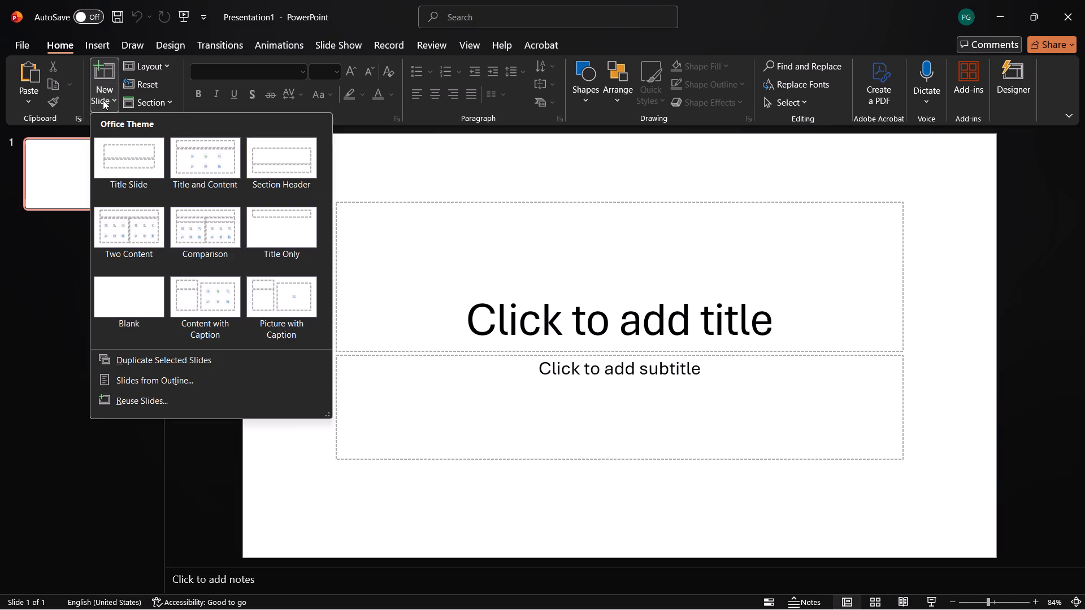
{"action": "left_click", "coordinate": [149, 291]}
{"action": "left_click", "coordinate": [134, 199]}
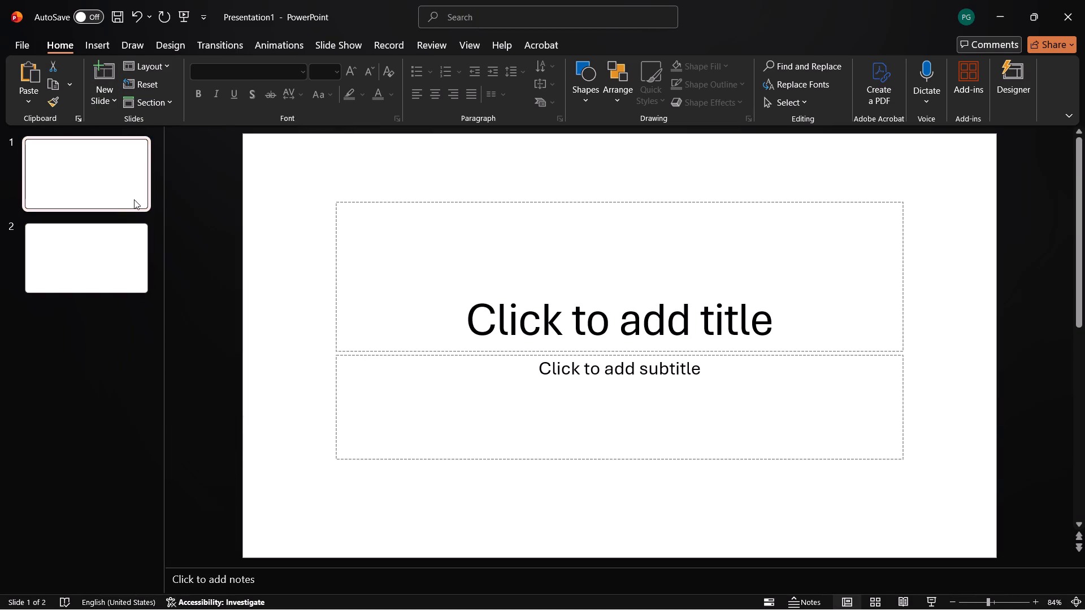
{"action": "key", "text": "Delete"}
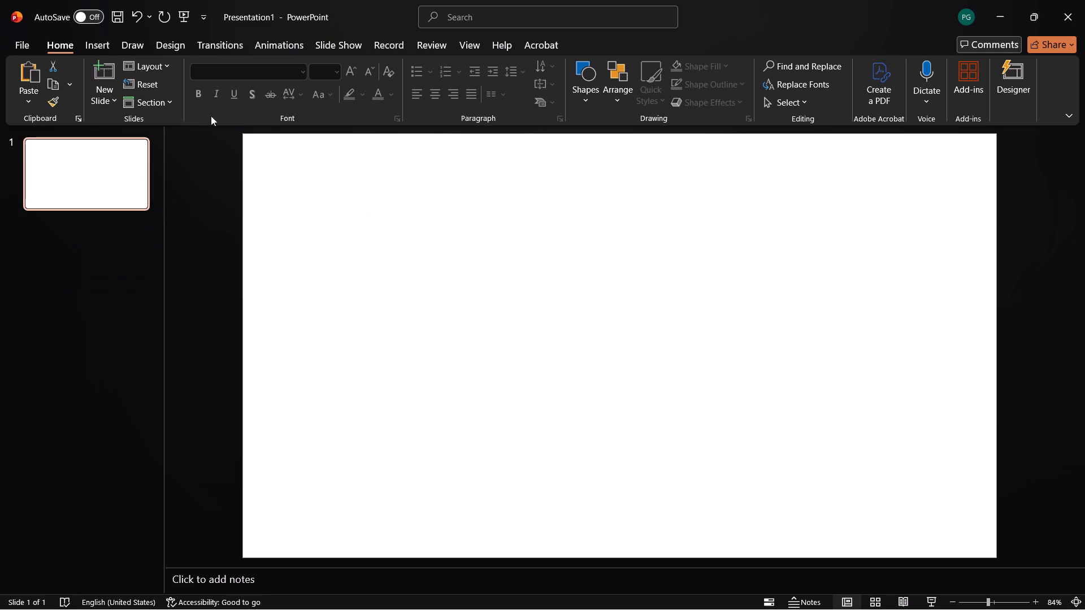
Insert the NIET Greater Noida logo picture from this device onto the blank slide.
{"action": "left_click", "coordinate": [94, 38]}
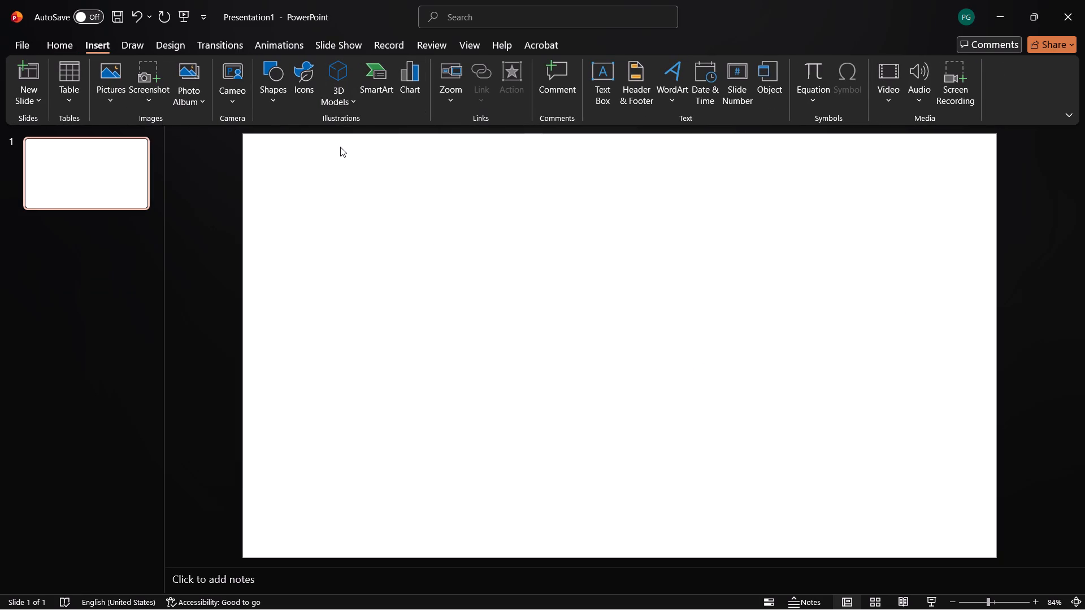
{"action": "left_click", "coordinate": [459, 152]}
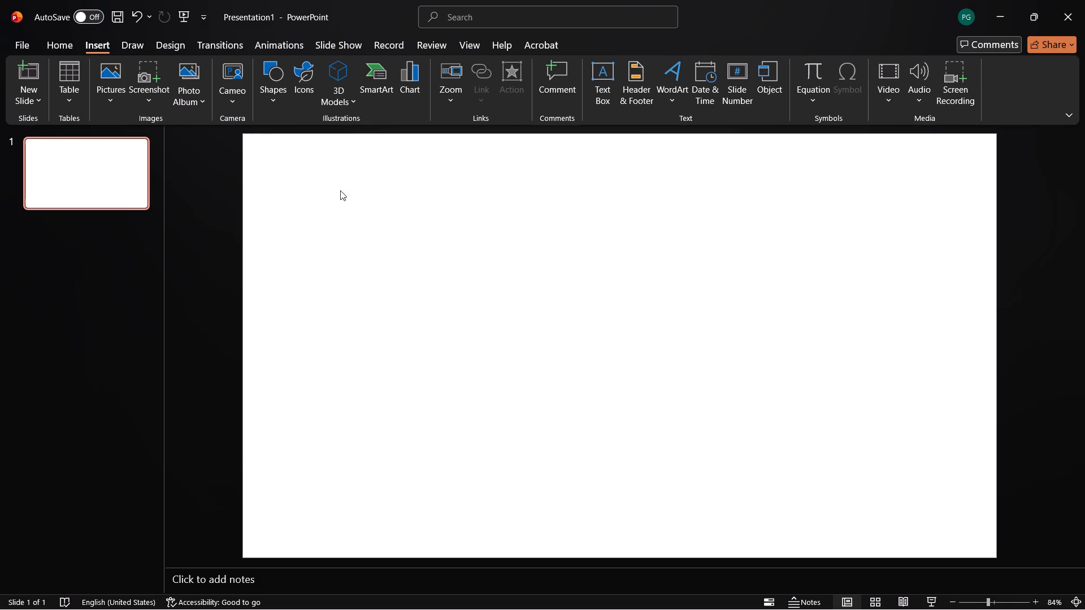
{"action": "left_click", "coordinate": [124, 92]}
{"action": "left_click", "coordinate": [140, 146]}
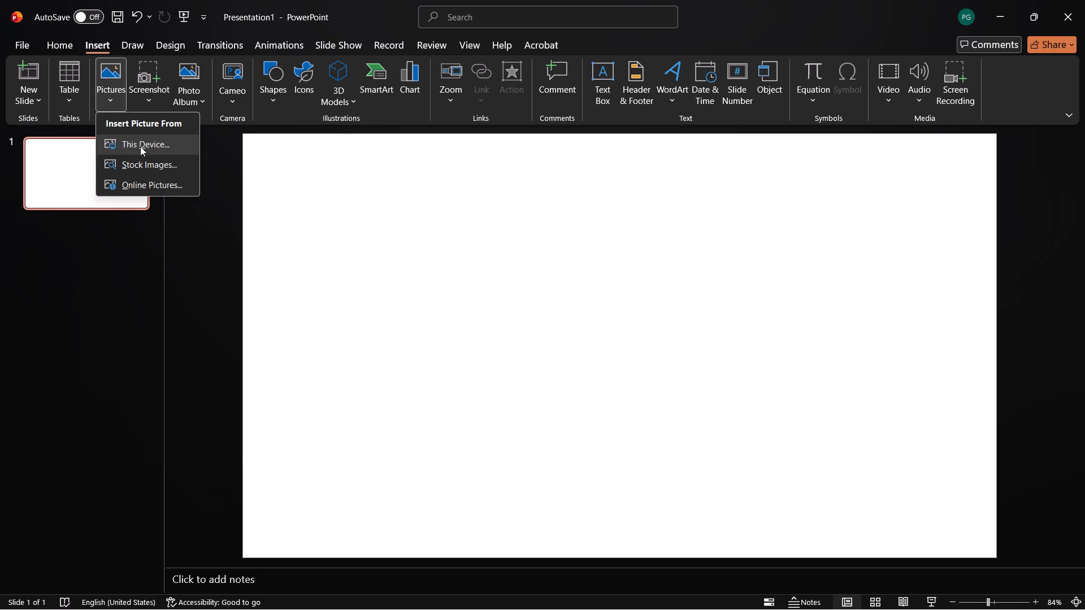
{"action": "left_click", "coordinate": [160, 107]}
{"action": "left_click_drag", "start_coordinate": [160, 107], "coordinate": [175, 134]}
{"action": "left_click", "coordinate": [175, 134]}
{"action": "left_click_drag", "start_coordinate": [175, 134], "coordinate": [585, 320]}
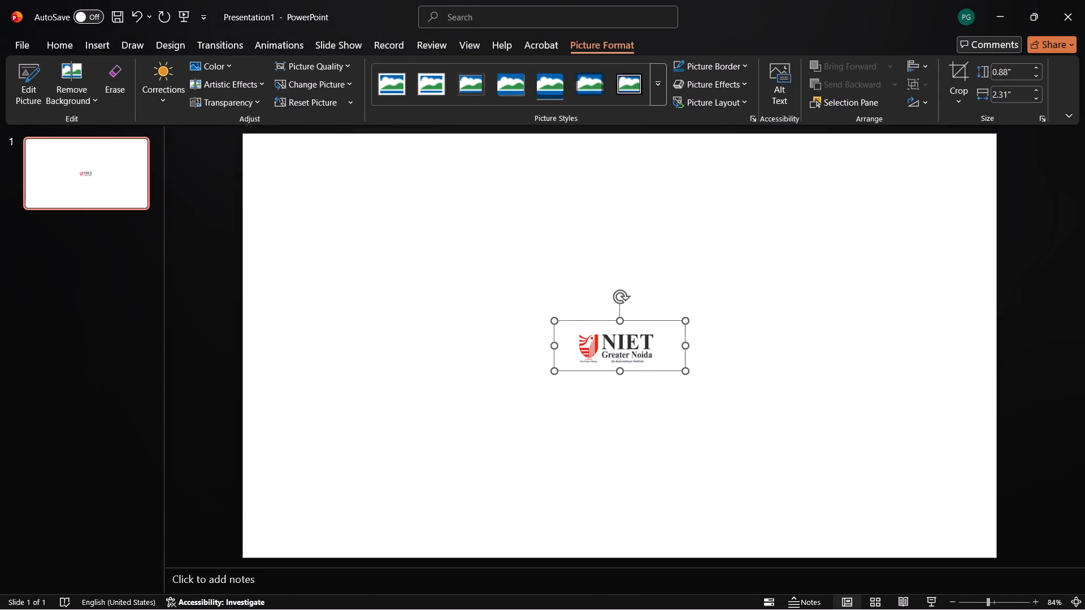
Place the NIET logo at the top centre of the slide, widen it to about 2.74 inches and make it taller.
{"action": "left_click_drag", "start_coordinate": [585, 320], "coordinate": [618, 324]}
{"action": "left_click_drag", "start_coordinate": [618, 324], "coordinate": [605, 169]}
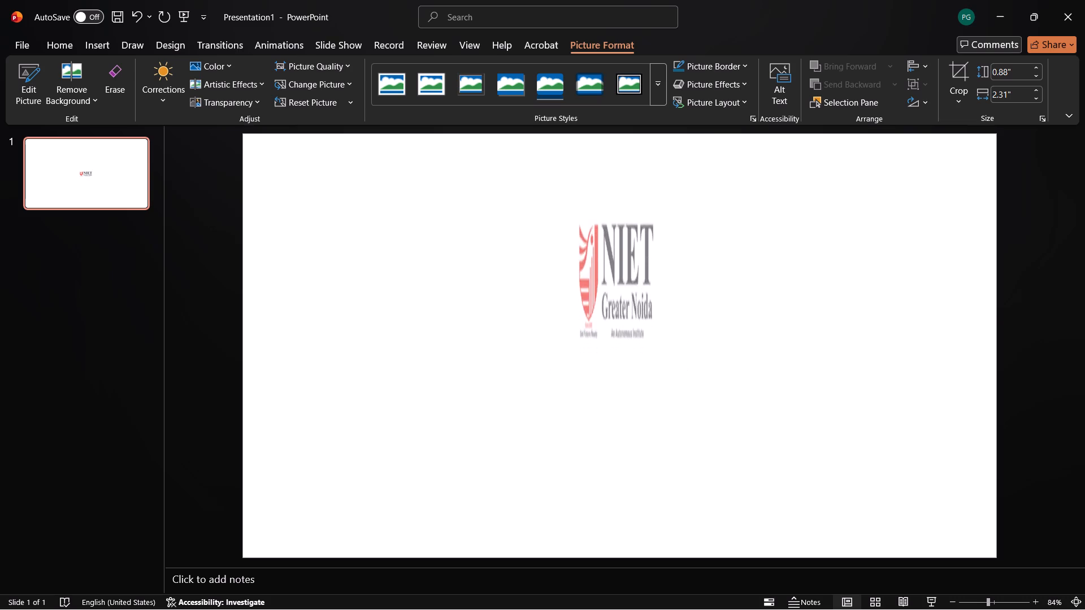
{"action": "left_click_drag", "start_coordinate": [605, 169], "coordinate": [624, 310]}
{"action": "left_click_drag", "start_coordinate": [622, 326], "coordinate": [604, 182]}
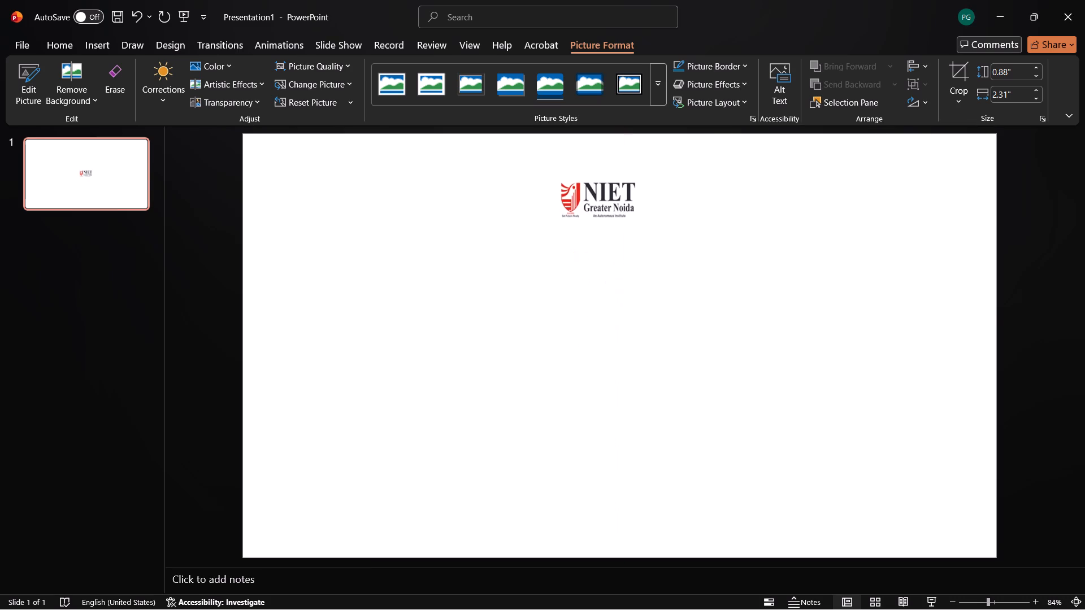
{"action": "left_click_drag", "start_coordinate": [604, 182], "coordinate": [611, 154]}
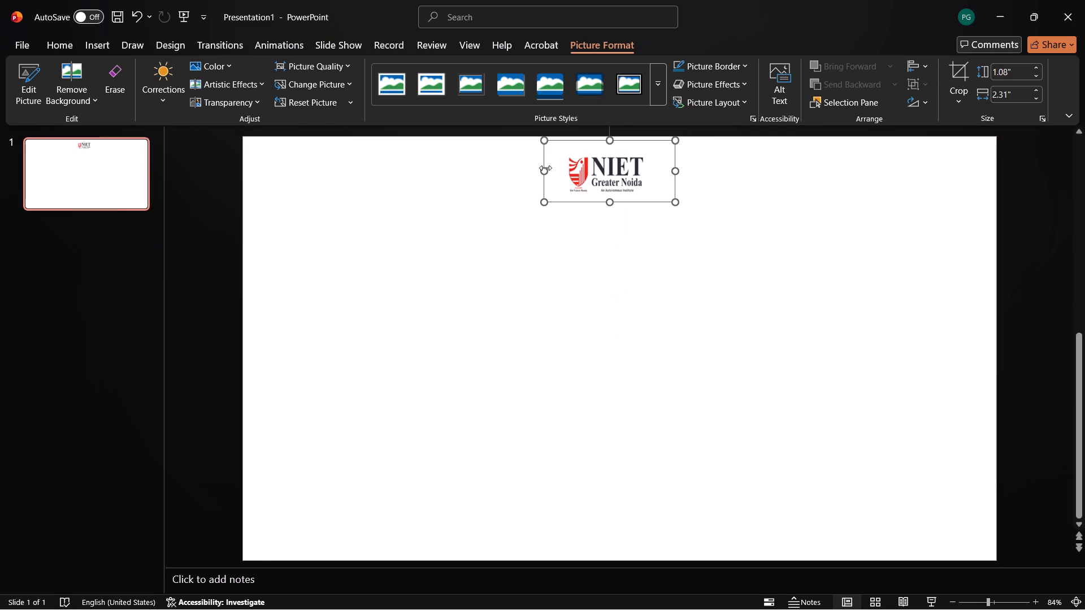
{"action": "left_click_drag", "start_coordinate": [544, 168], "coordinate": [520, 173]}
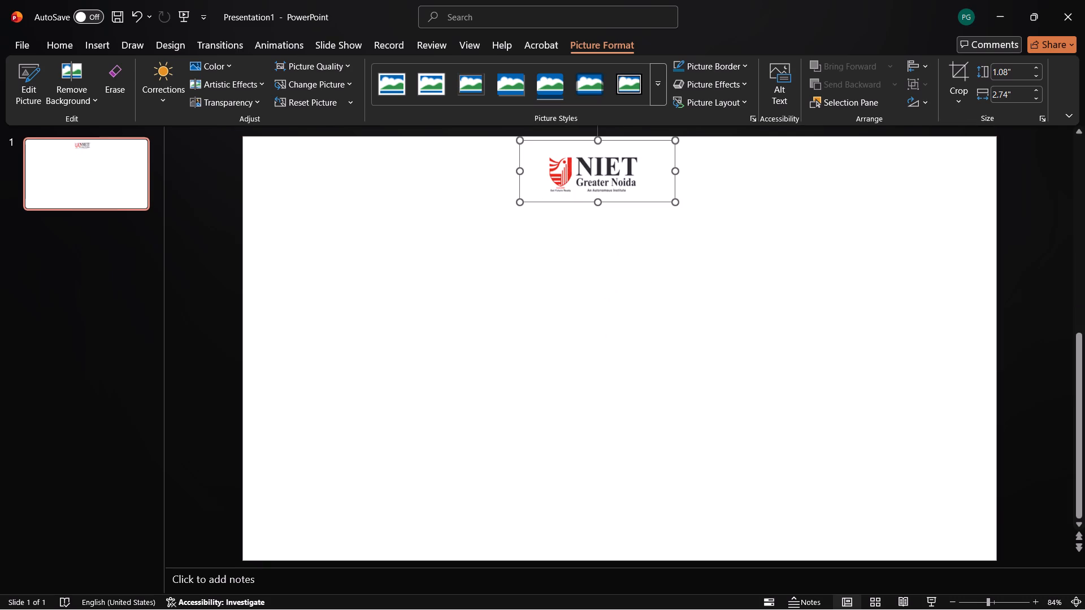
{"action": "left_click_drag", "start_coordinate": [597, 203], "coordinate": [602, 220]}
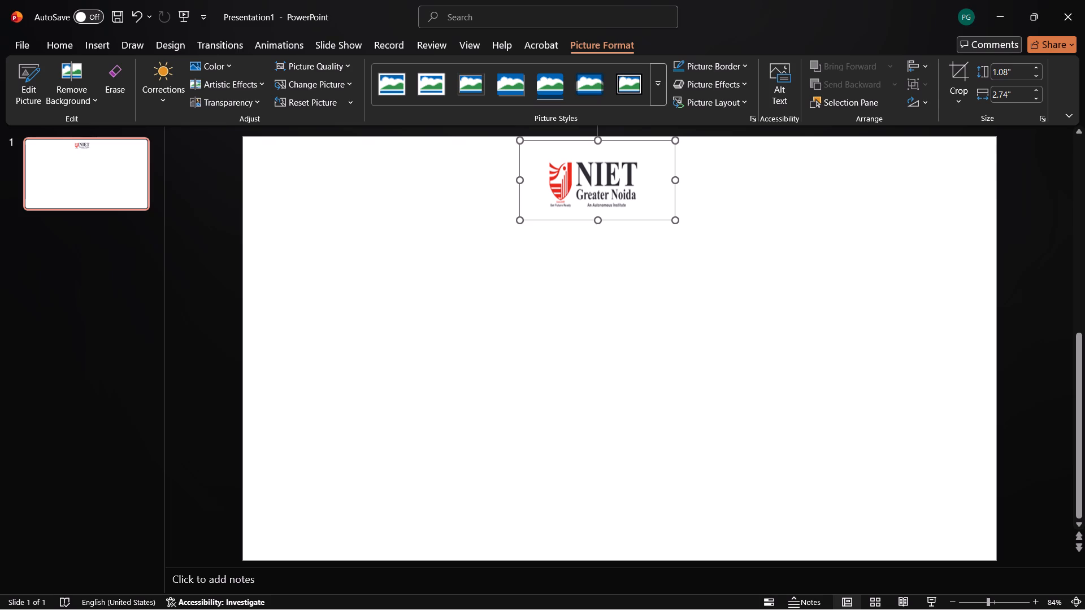
{"action": "left_click", "coordinate": [344, 219]}
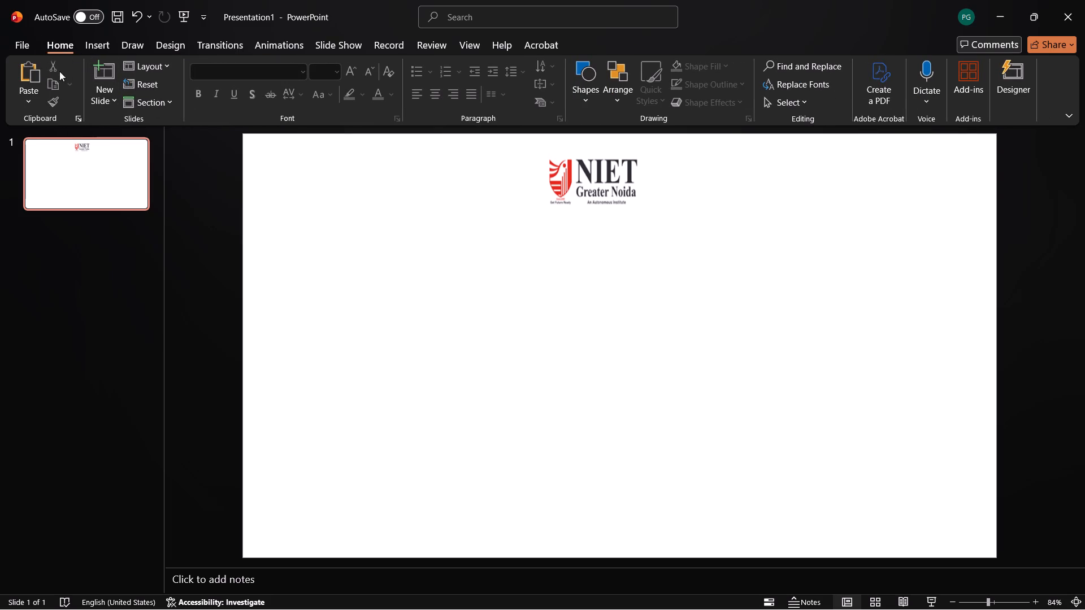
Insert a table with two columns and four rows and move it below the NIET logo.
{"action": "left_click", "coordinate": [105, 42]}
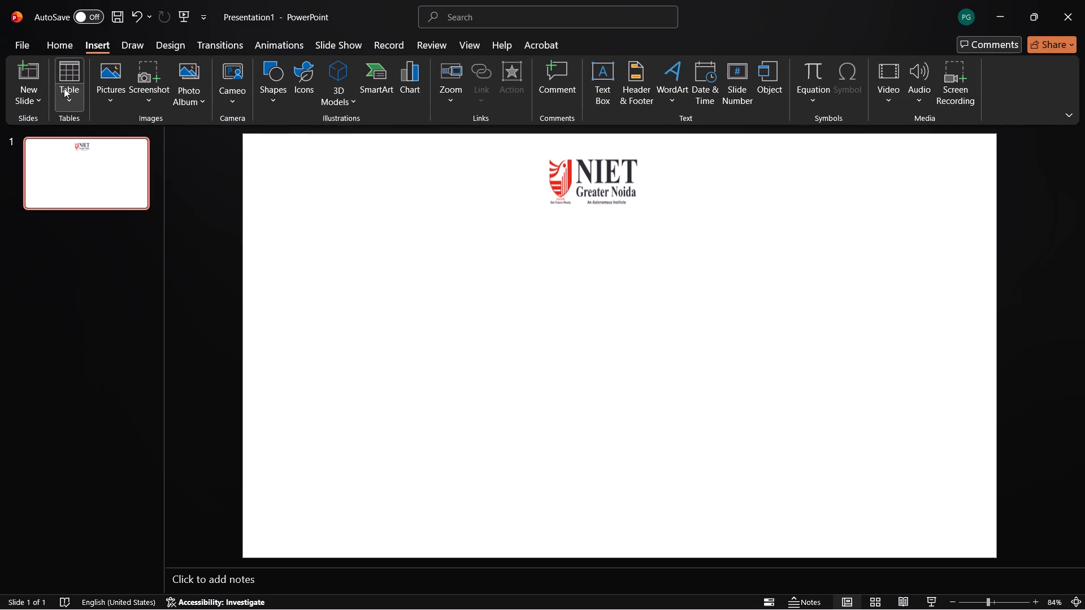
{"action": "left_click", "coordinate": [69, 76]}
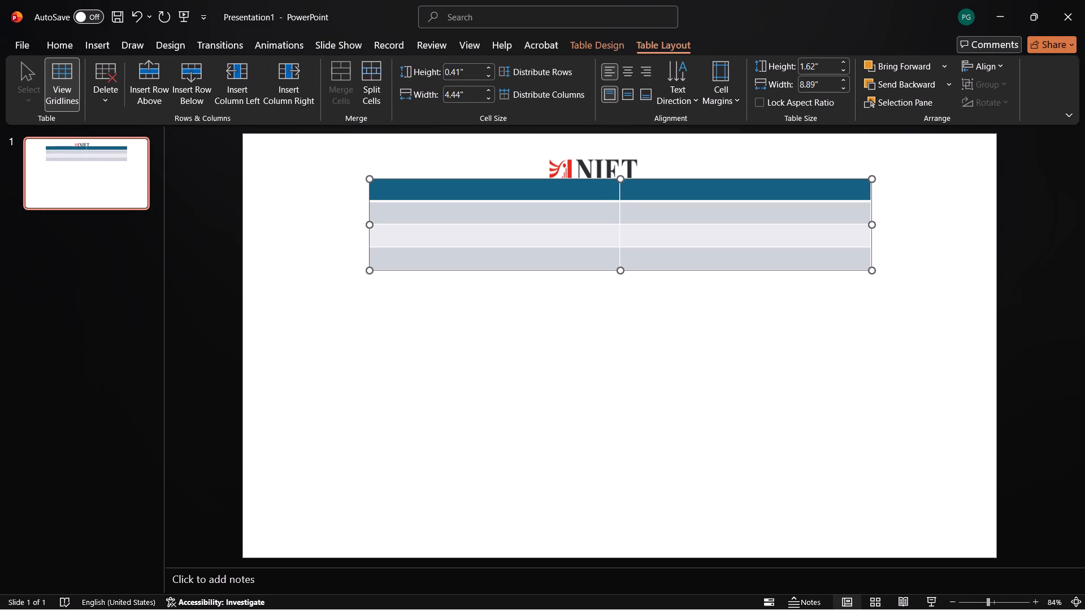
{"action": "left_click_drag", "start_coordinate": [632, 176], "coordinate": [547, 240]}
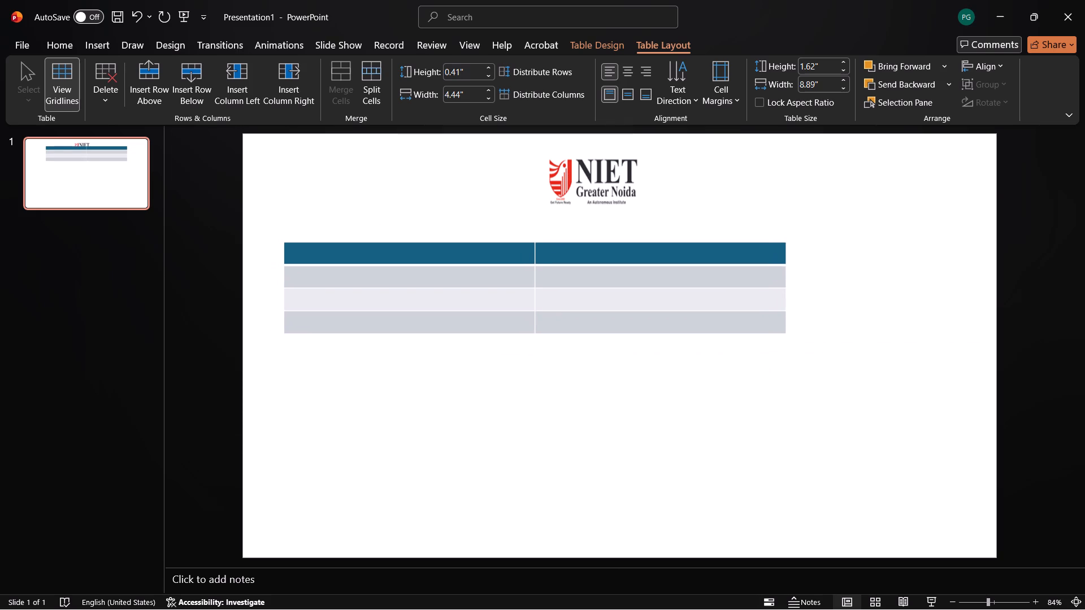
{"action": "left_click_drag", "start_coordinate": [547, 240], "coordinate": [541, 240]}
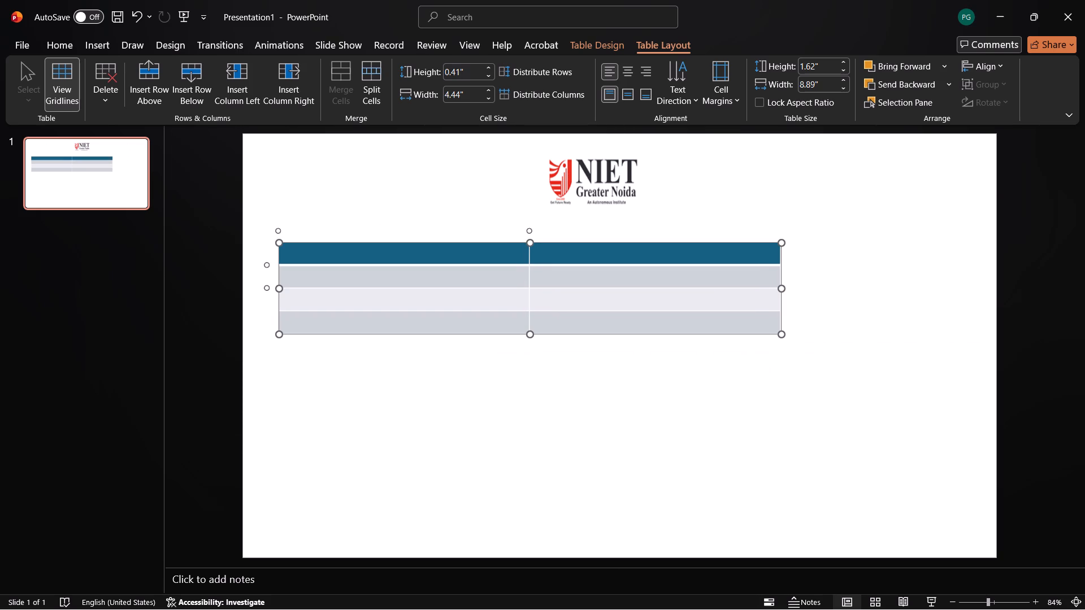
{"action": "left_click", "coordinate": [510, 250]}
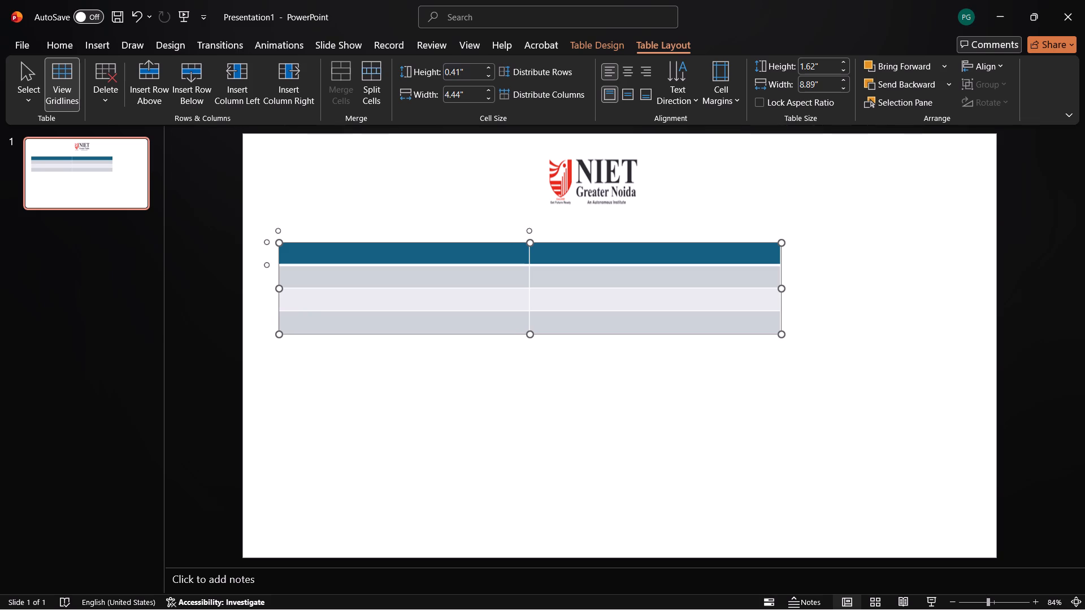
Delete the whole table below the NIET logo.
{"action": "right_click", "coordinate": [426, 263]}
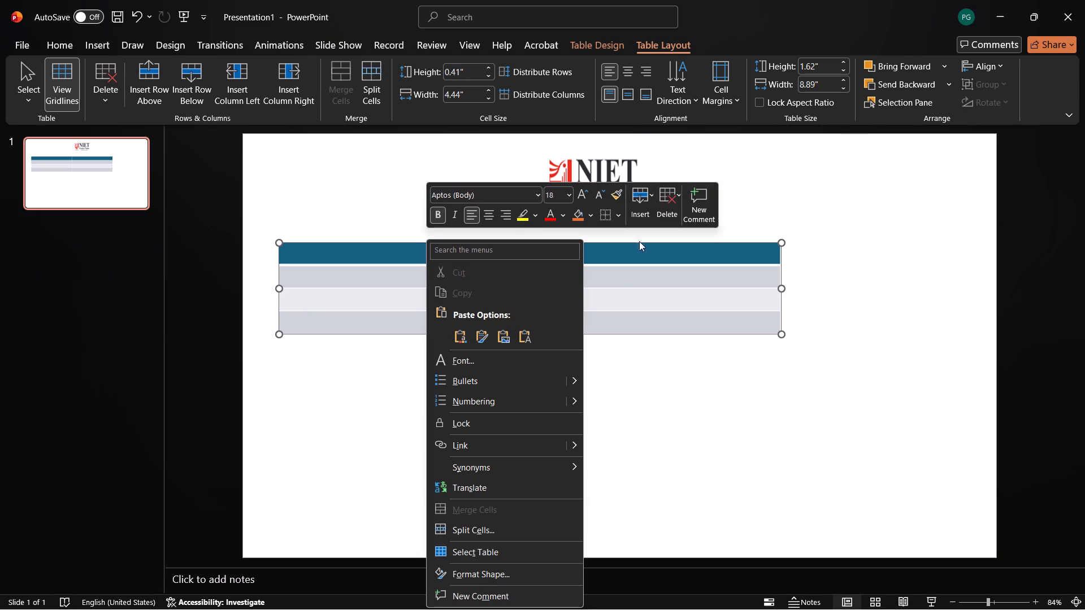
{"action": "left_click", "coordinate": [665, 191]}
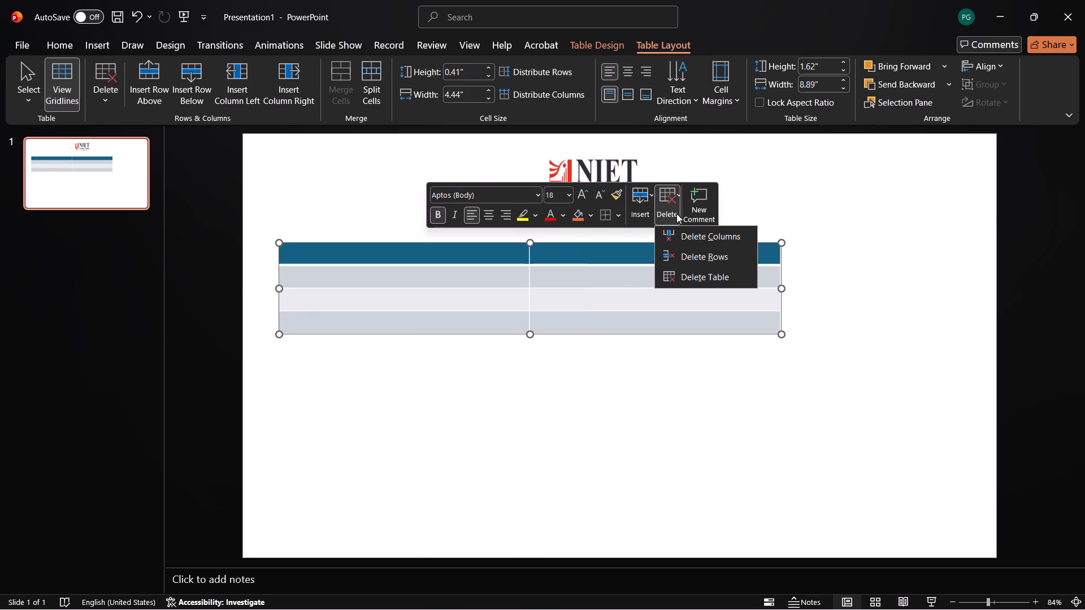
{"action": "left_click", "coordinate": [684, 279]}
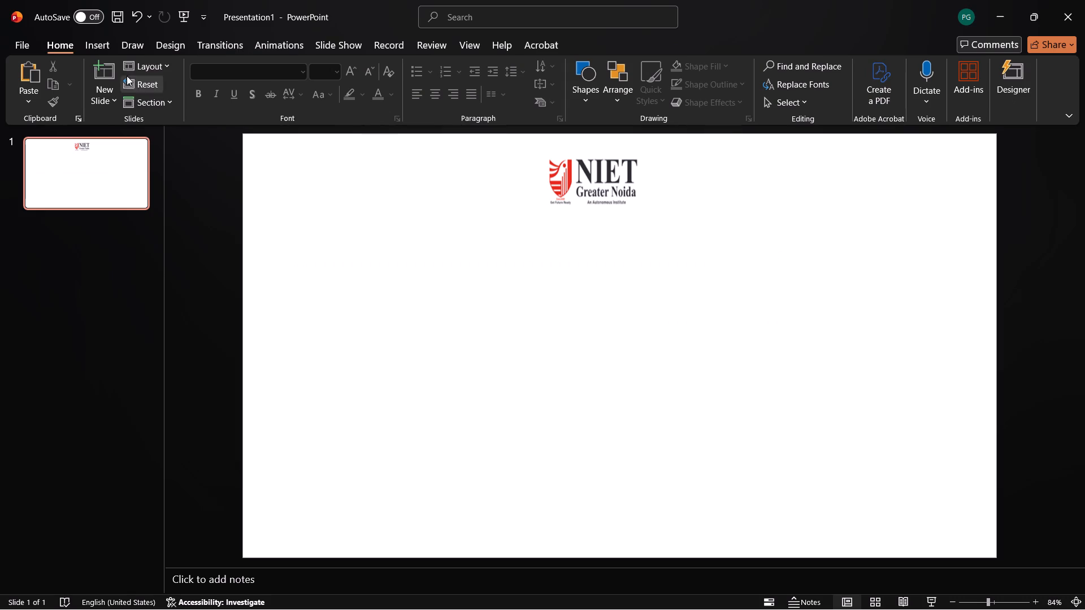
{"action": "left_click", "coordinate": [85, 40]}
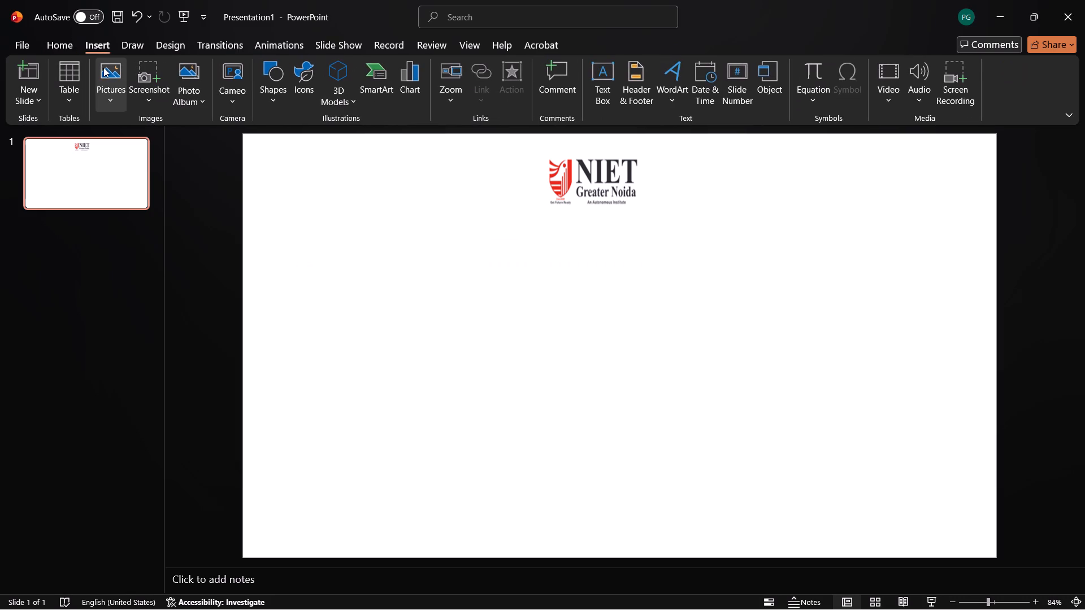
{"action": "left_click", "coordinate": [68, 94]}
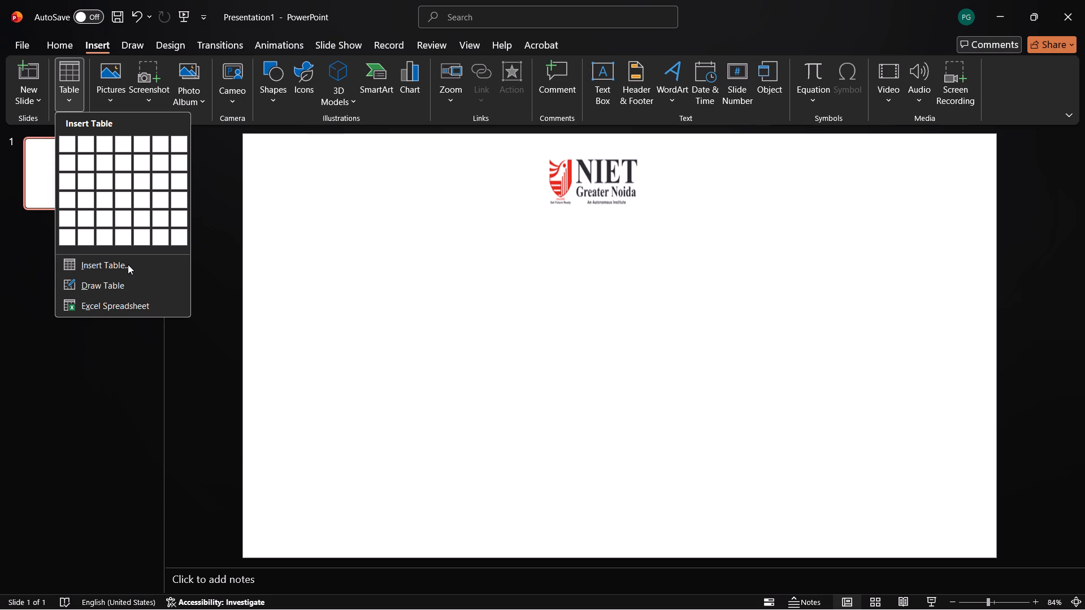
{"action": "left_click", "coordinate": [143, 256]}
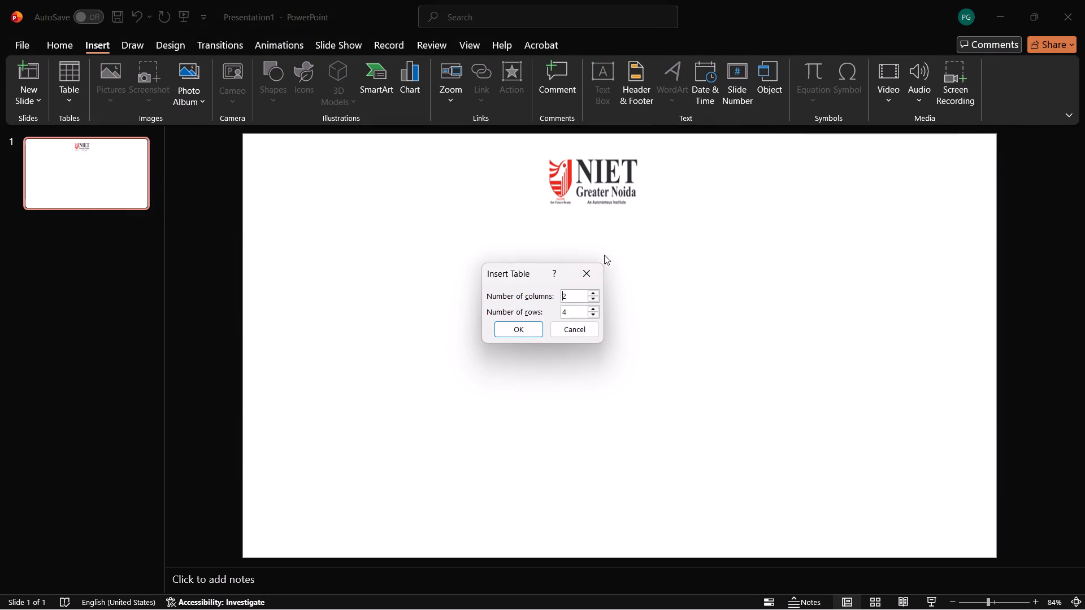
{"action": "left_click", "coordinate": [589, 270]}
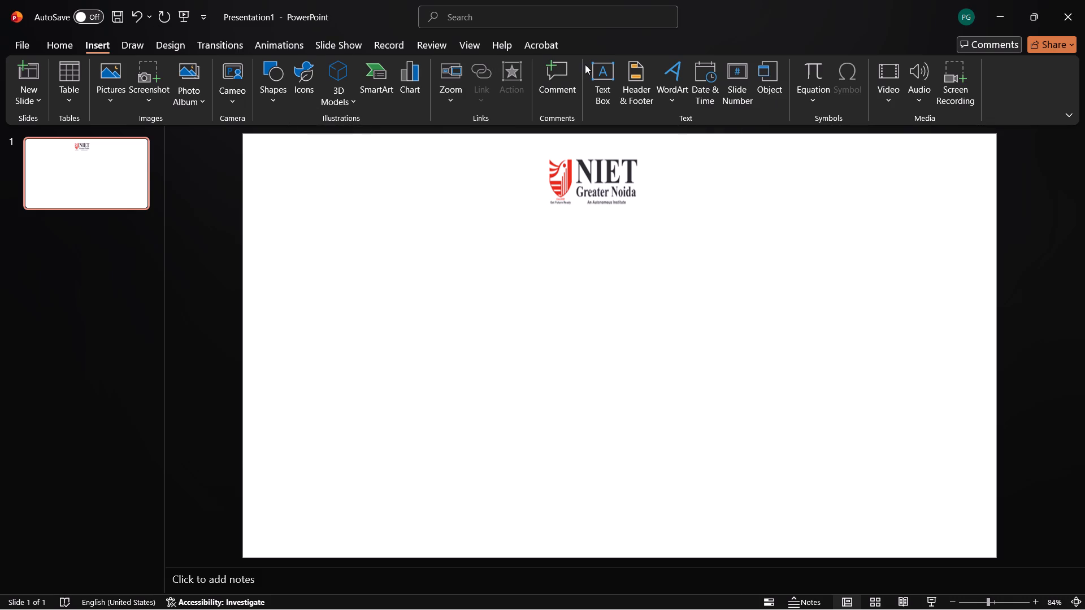
Draw a small text box near the slide's left edge, just below the level of the NIET logo.
{"action": "left_click", "coordinate": [618, 66]}
{"action": "left_click", "coordinate": [602, 78]}
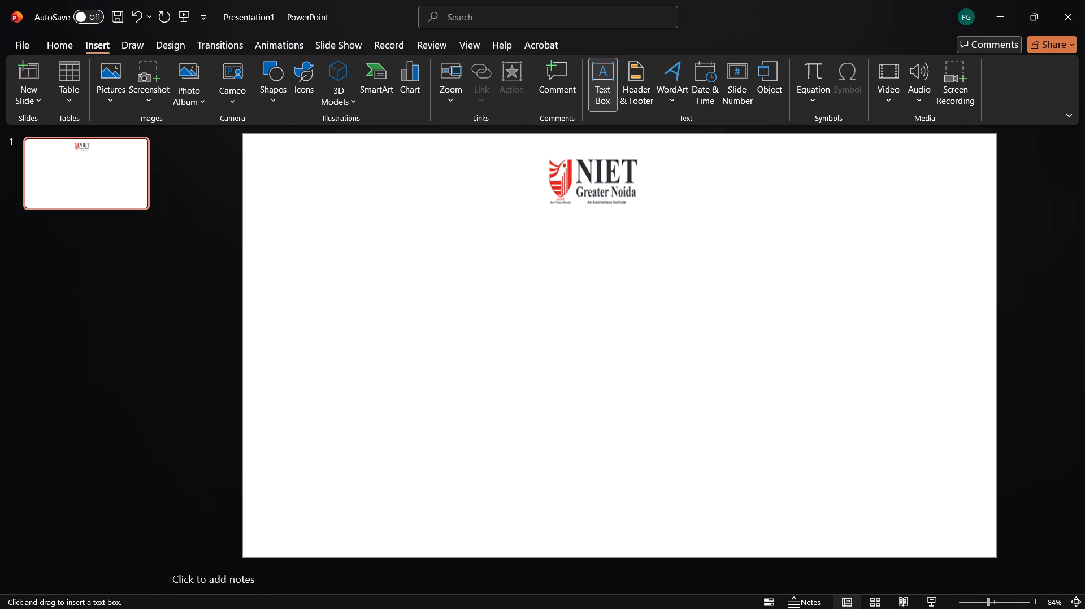
{"action": "left_click_drag", "start_coordinate": [272, 242], "coordinate": [308, 251]}
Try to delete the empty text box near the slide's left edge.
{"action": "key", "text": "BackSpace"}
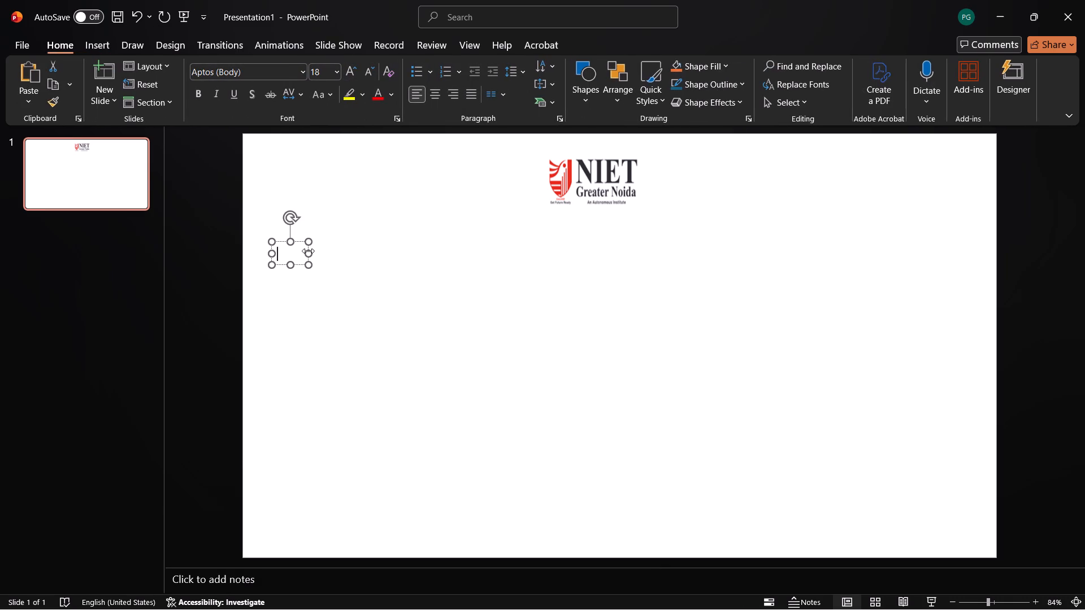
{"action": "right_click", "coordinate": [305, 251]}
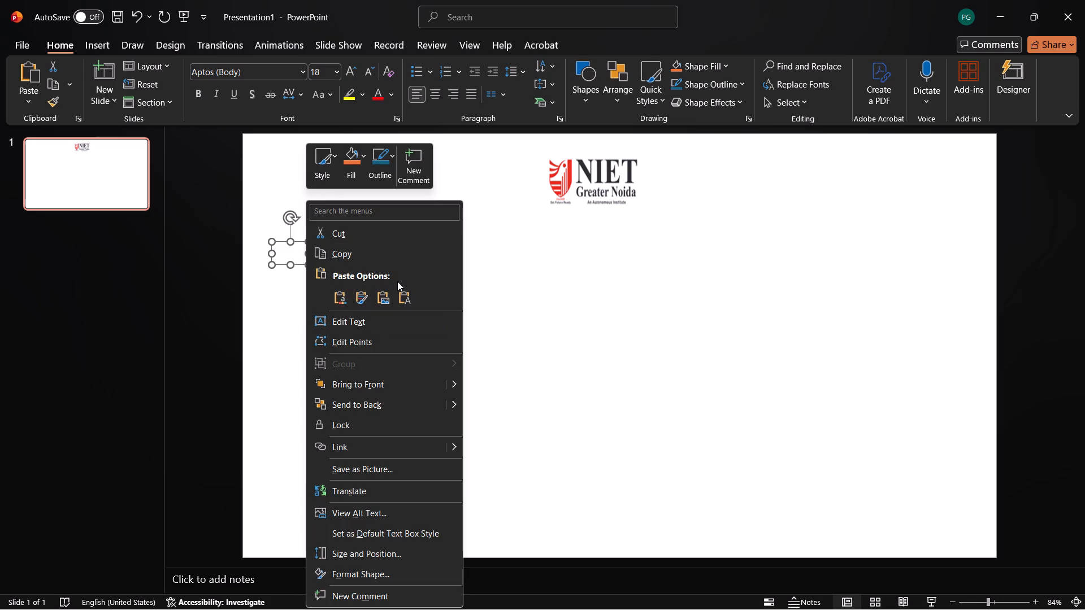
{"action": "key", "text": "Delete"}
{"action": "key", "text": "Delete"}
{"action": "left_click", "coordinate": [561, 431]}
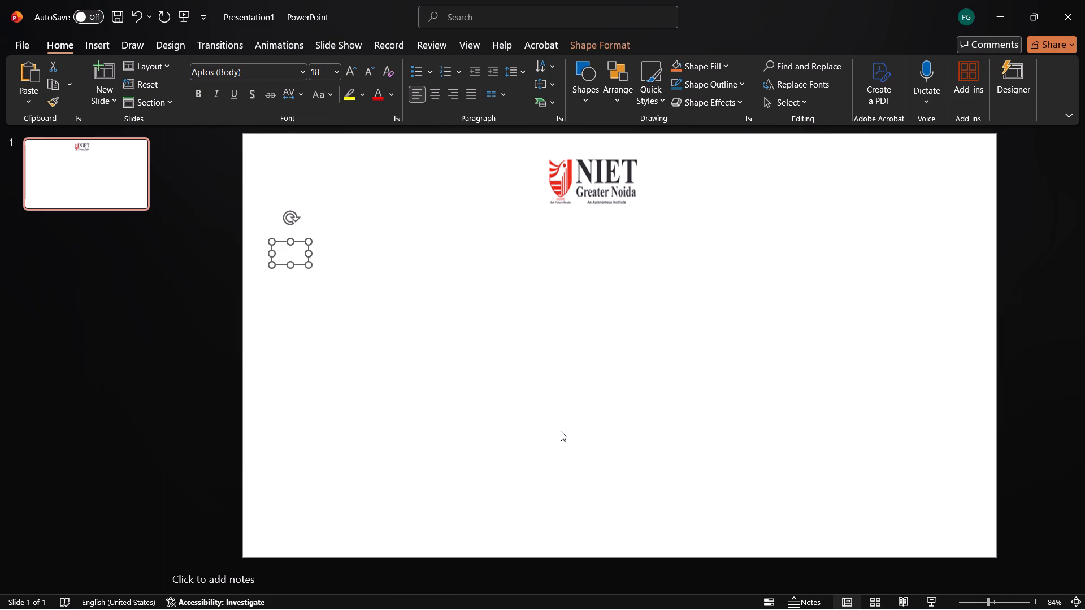
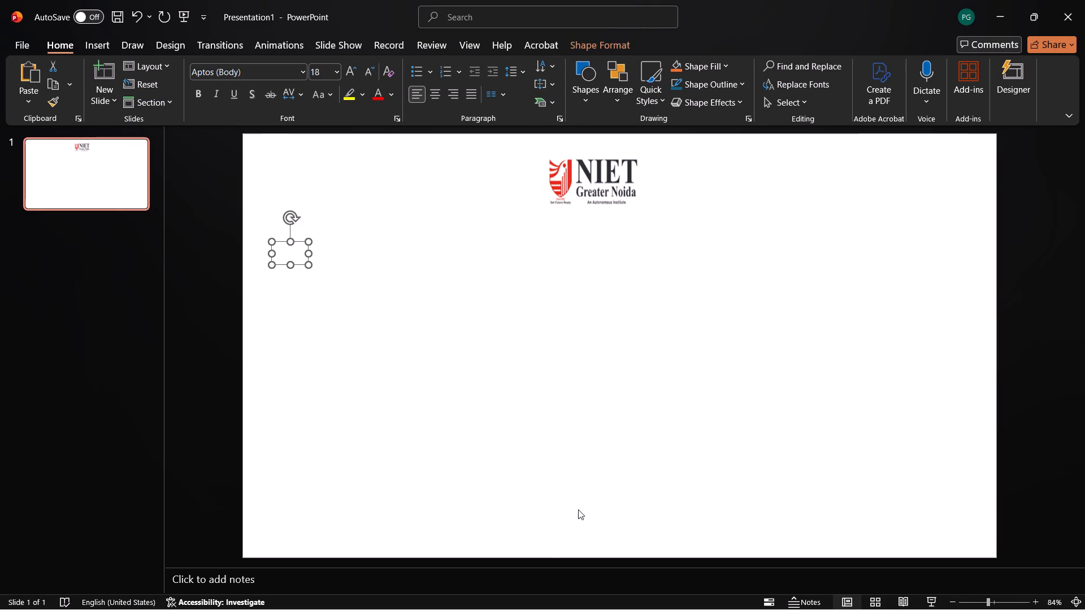
Close the new presentation with the NIET logo slide without saving its changes.
{"action": "left_click", "coordinate": [1066, 25]}
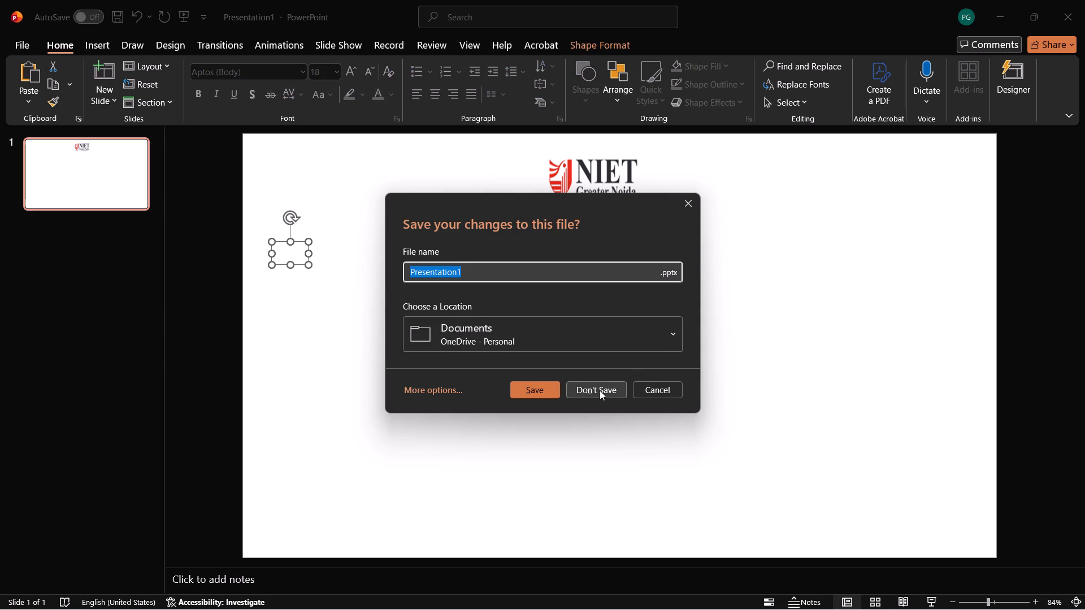
{"action": "left_click", "coordinate": [600, 390]}
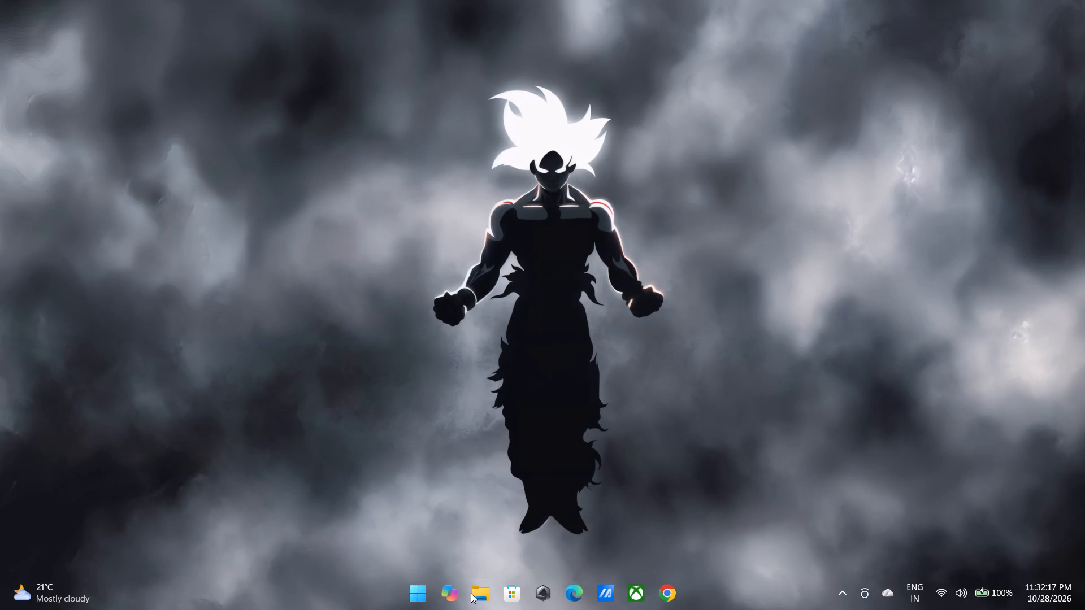
Launch the recently added Kuro app.
{"action": "left_click", "coordinate": [427, 607]}
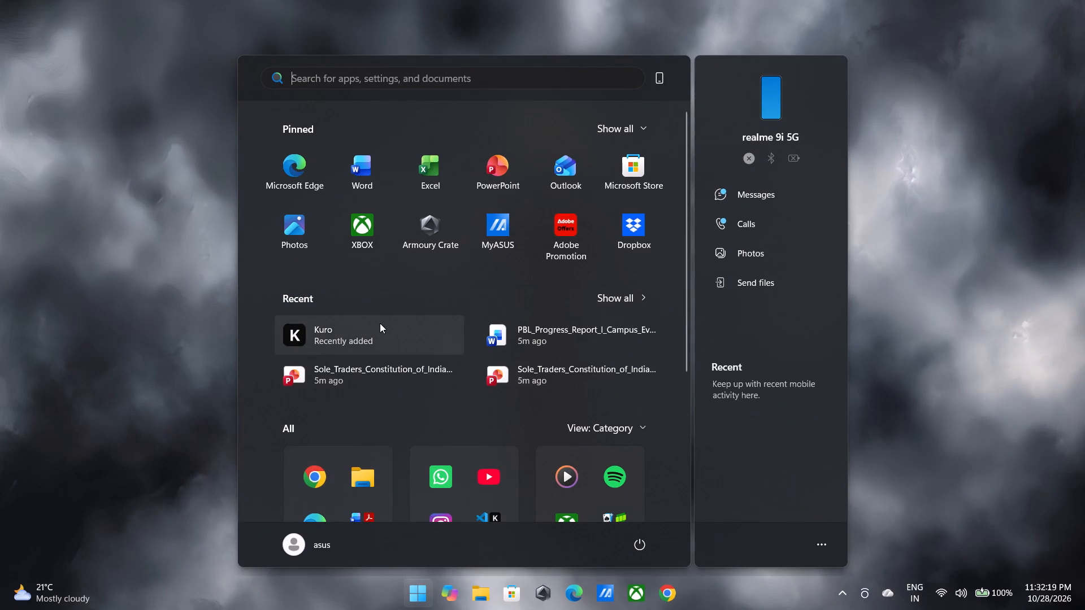
{"action": "left_click", "coordinate": [380, 323]}
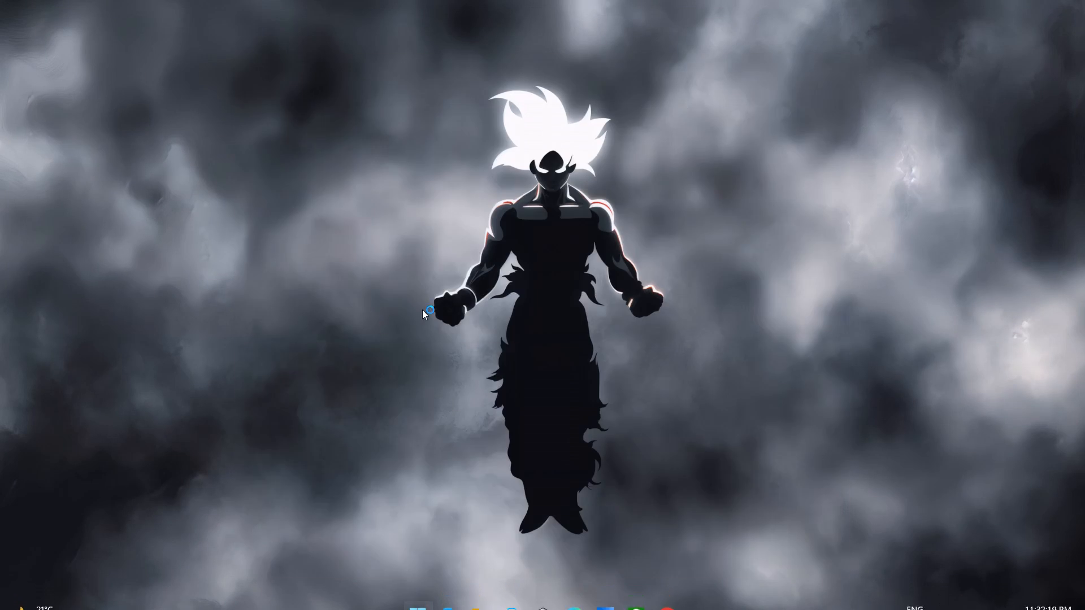